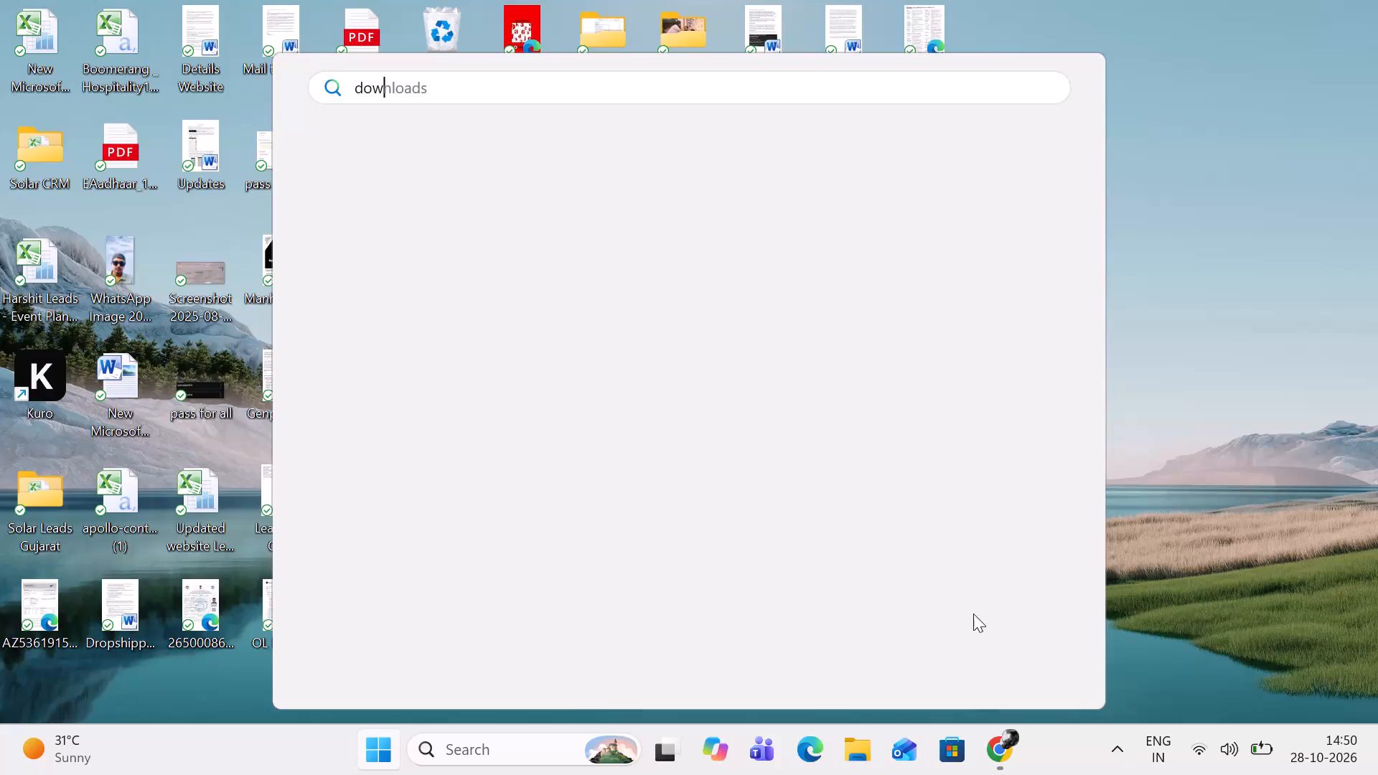
Open the Downloads folder from the system search.
{"action": "key", "text": "Return"}
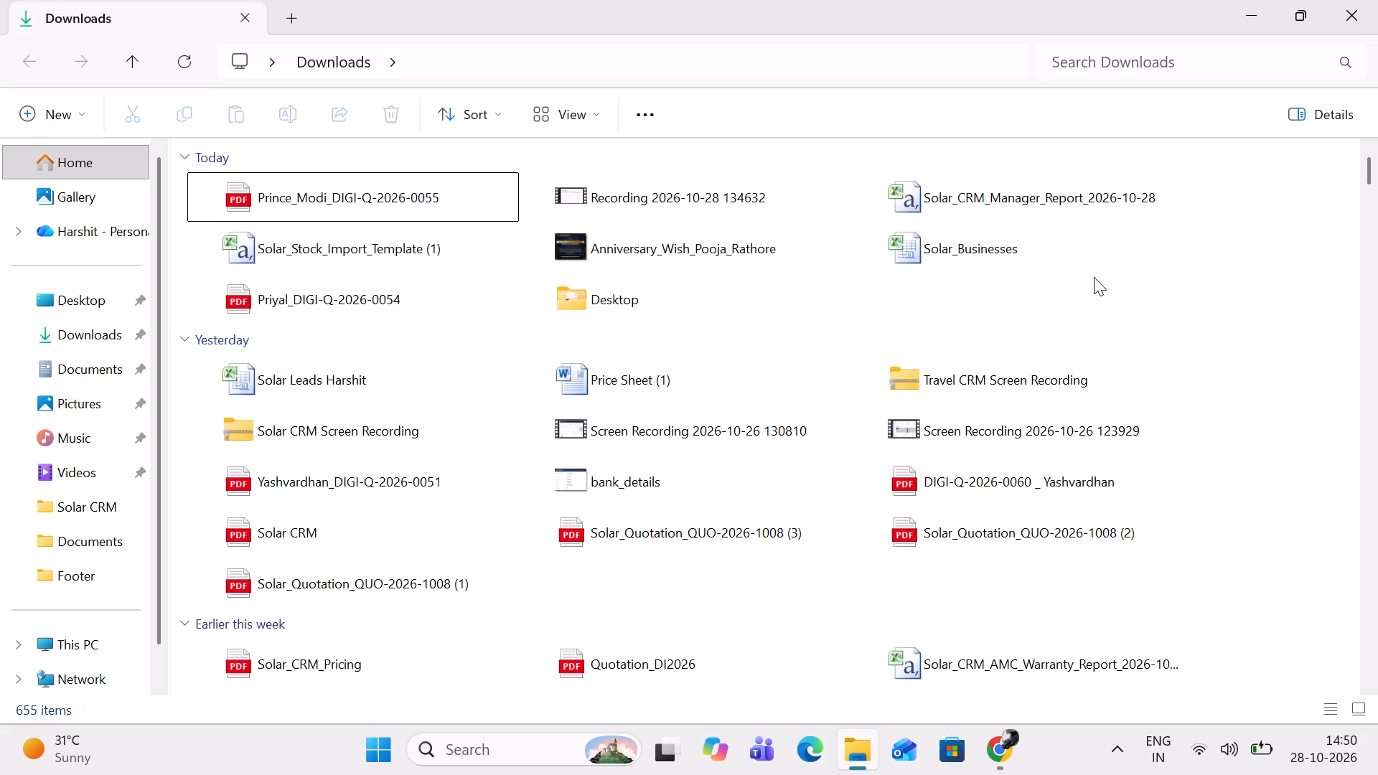
Delete the Solar_Stock_Import_Template (1) file from the Downloads folder.
{"action": "left_click", "coordinate": [459, 197]}
{"action": "key", "text": "Down"}
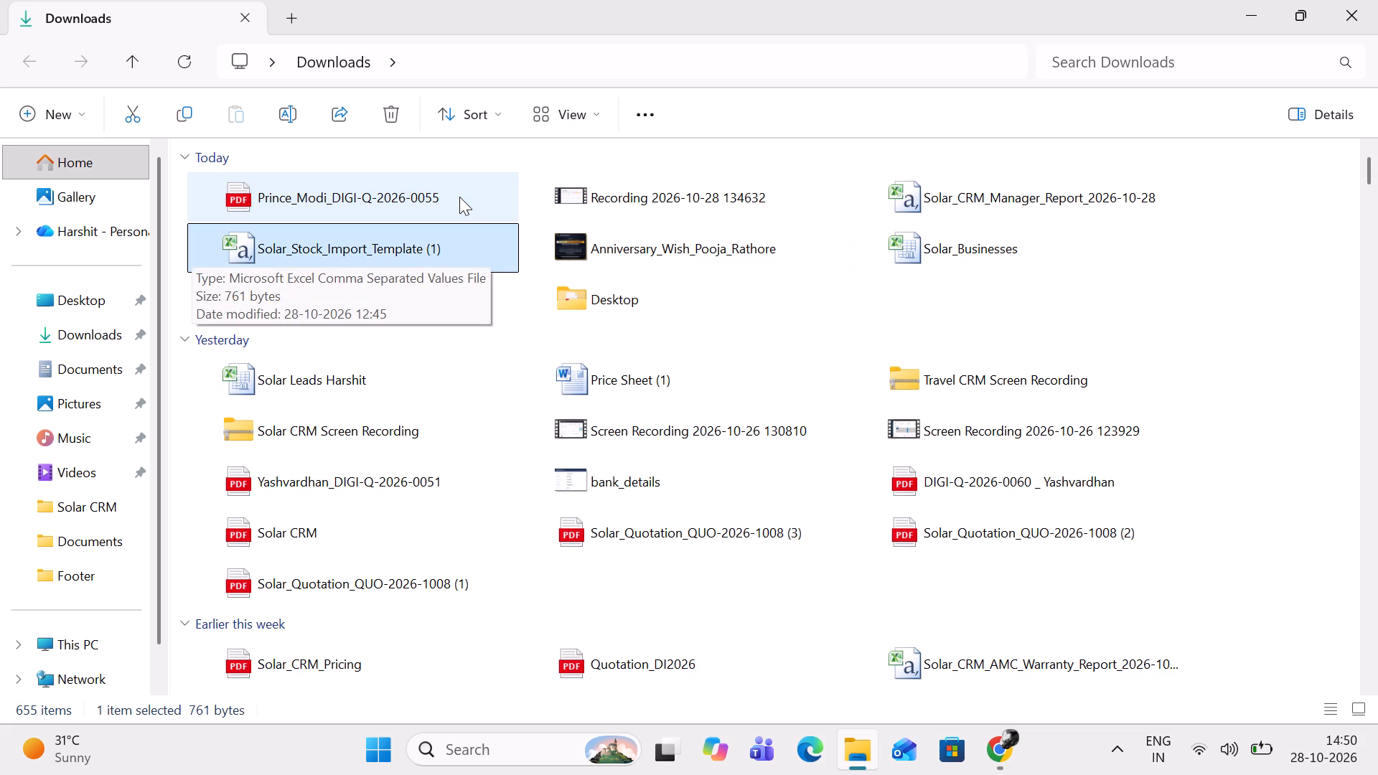
{"action": "key", "text": "Delete"}
Open the Solar_Businesses workbook to check its contents, dismissing the activation wizard, and close it again.
{"action": "key", "text": "Right"}
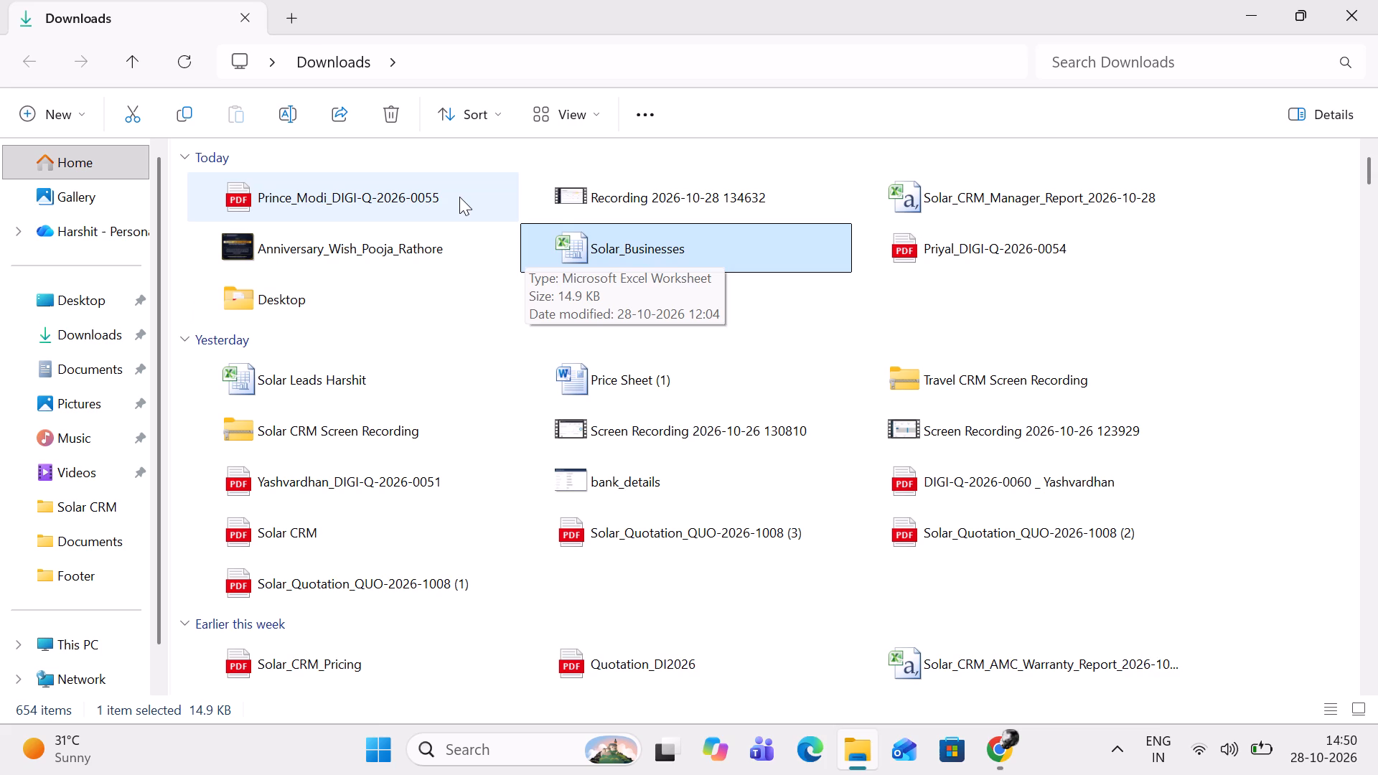
{"action": "key", "text": "Return"}
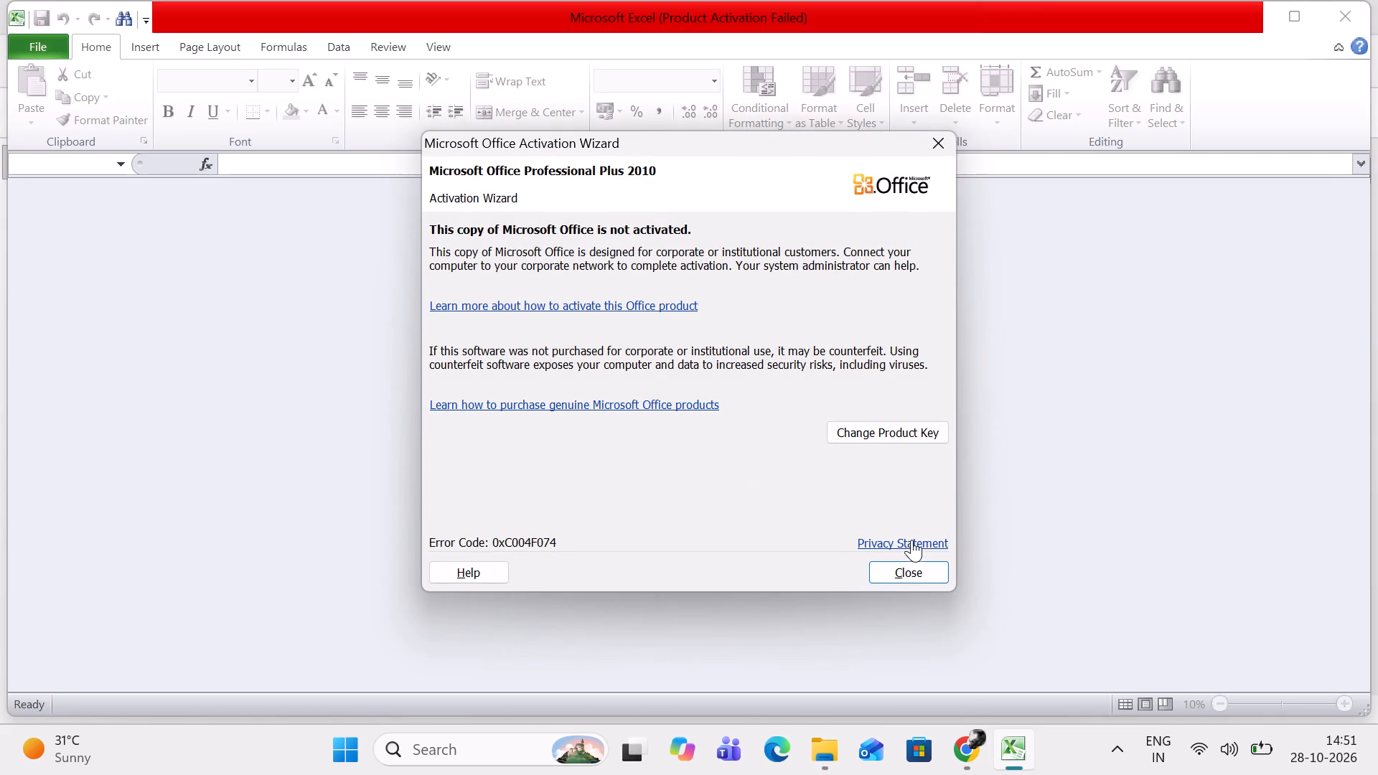
{"action": "left_click", "coordinate": [916, 558]}
{"action": "left_click", "coordinate": [919, 568]}
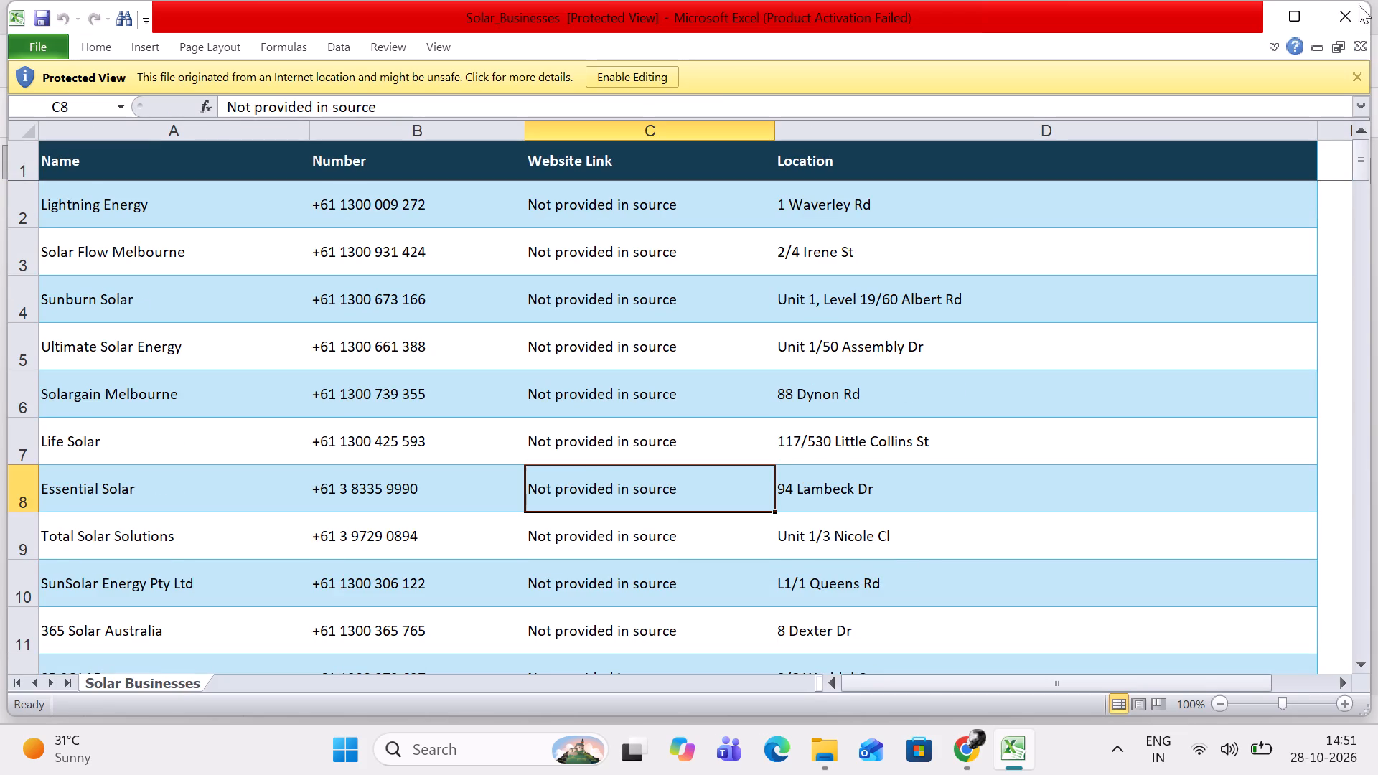
{"action": "left_click", "coordinate": [1332, 16]}
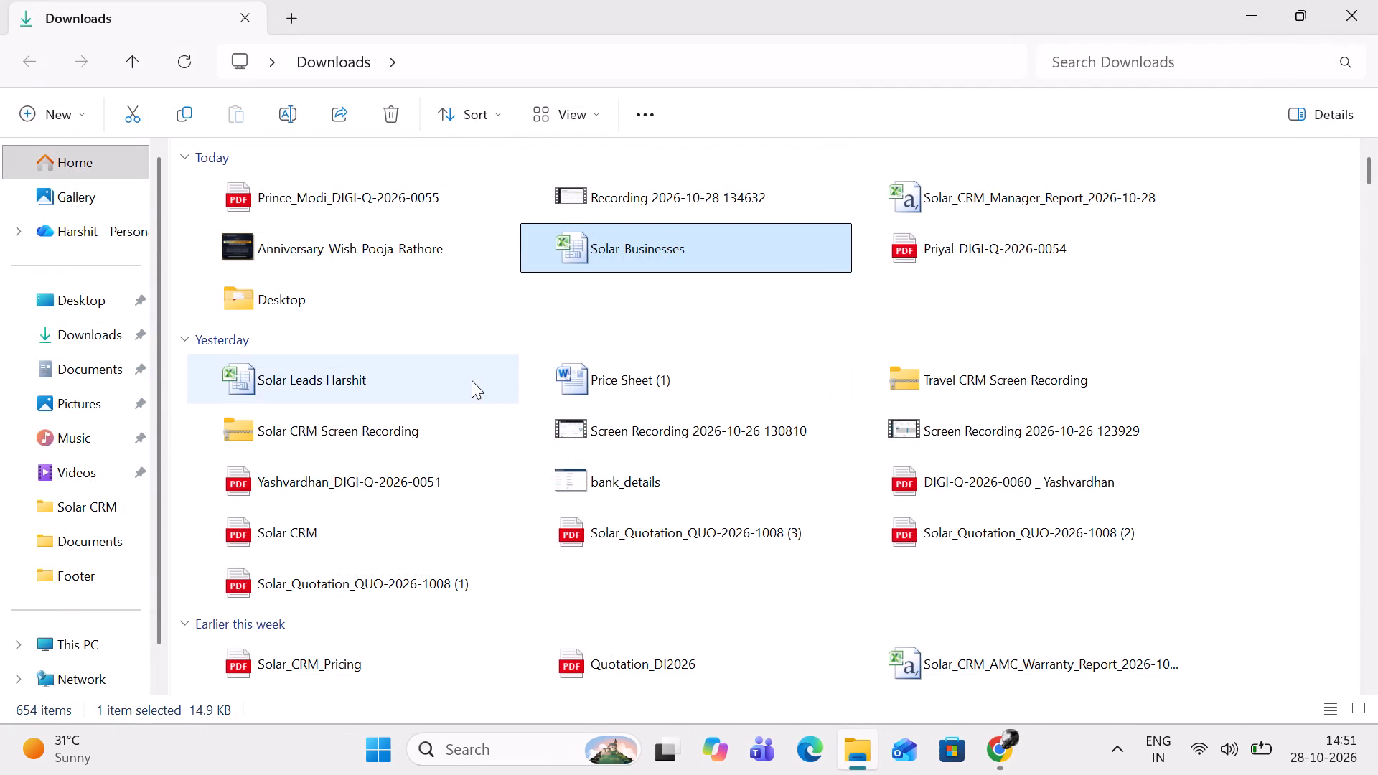
Open the Solar Leads Harshit workbook from Downloads and dismiss the activation wizard.
{"action": "double_click", "coordinate": [439, 377]}
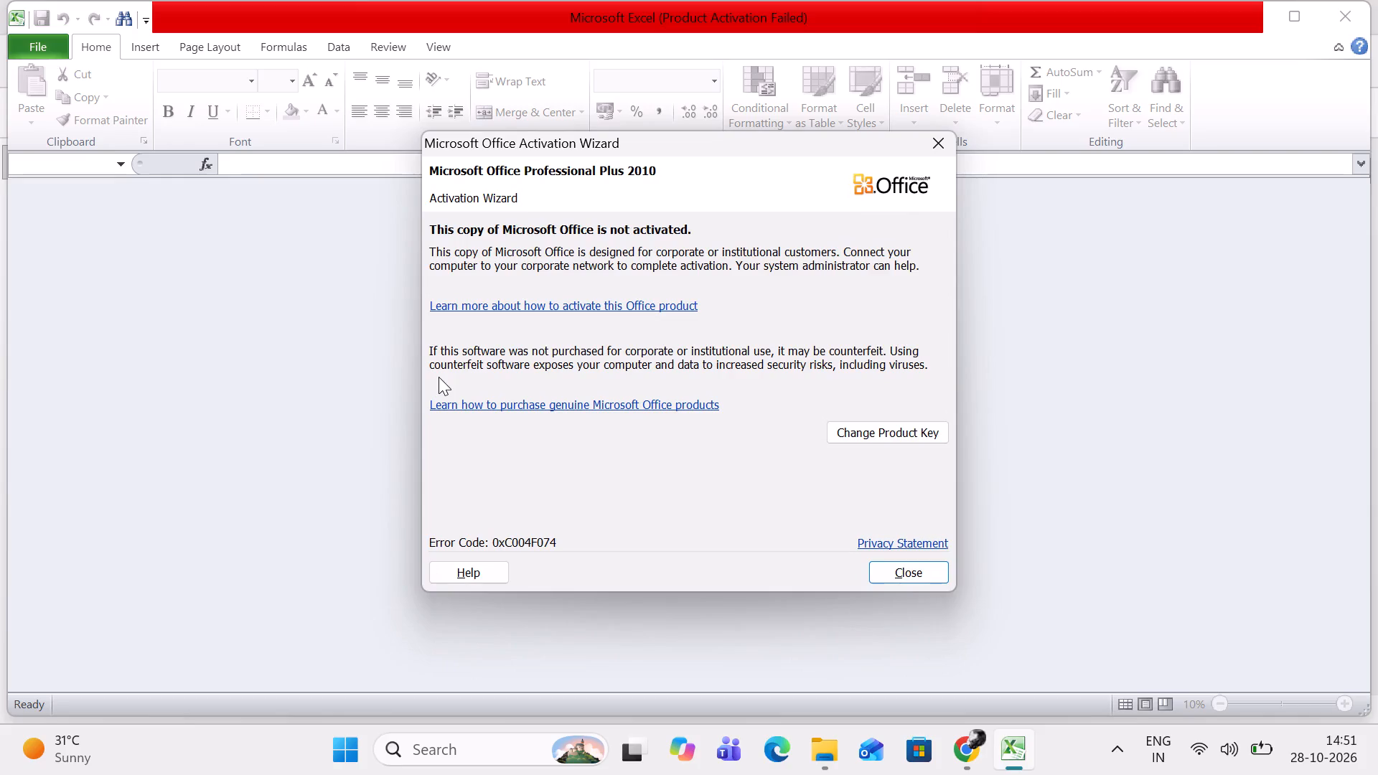
{"action": "left_click", "coordinate": [922, 567]}
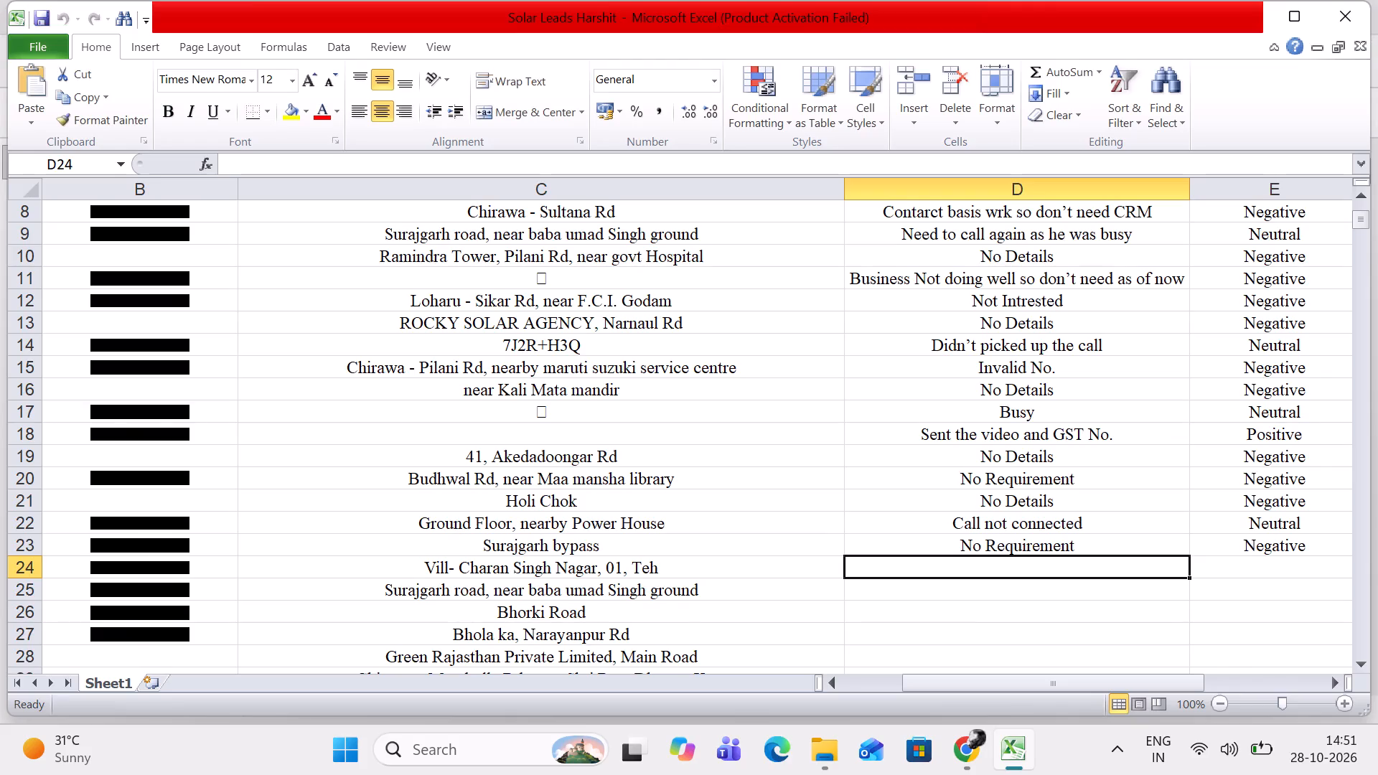
Examine the business name and contact number in row 24, the first lead without call remarks.
{"action": "scroll", "coordinate": [1046, 614], "scroll_direction": "up", "scroll_amount": 3}
{"action": "scroll", "coordinate": [1046, 614], "scroll_direction": "down", "scroll_amount": 1}
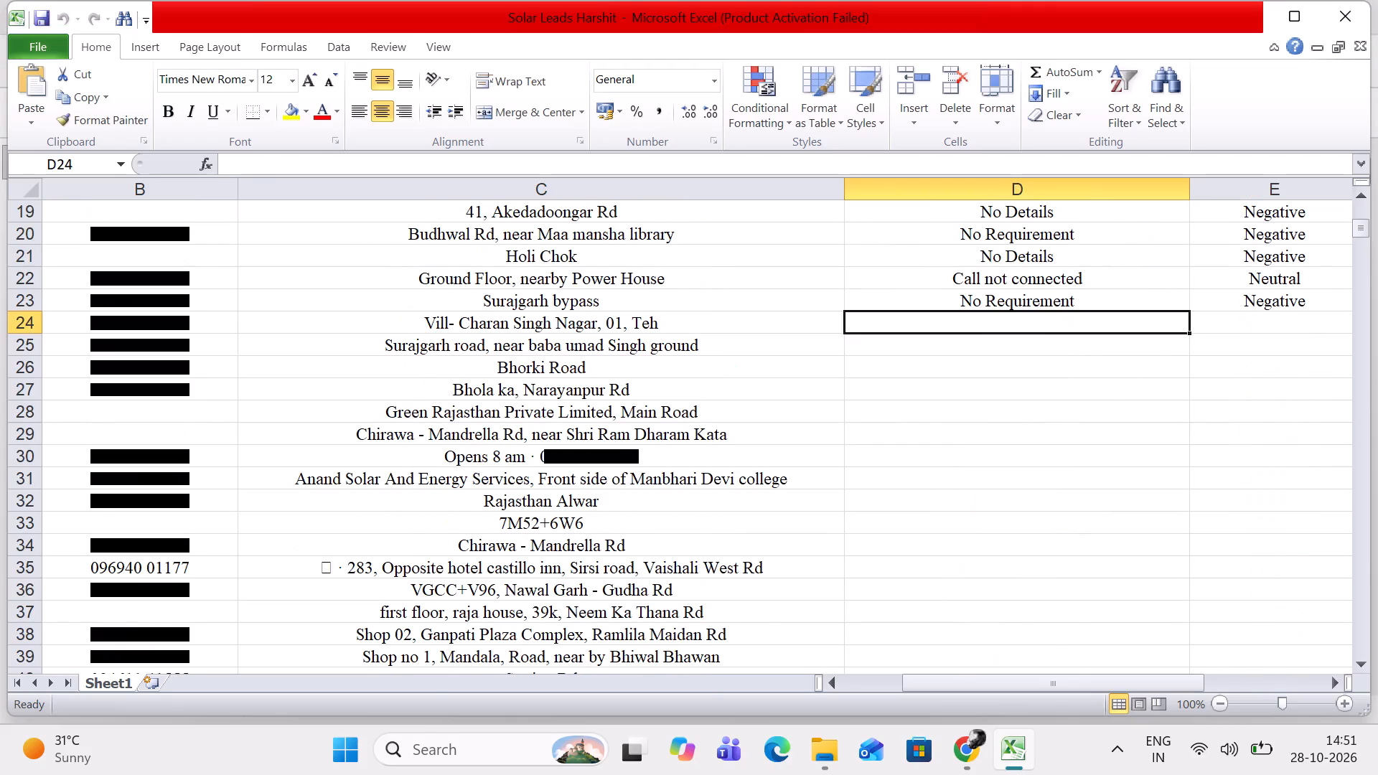
{"action": "key", "text": "Left"}
{"action": "key", "text": "Left"}
{"action": "key", "text": "Left"}
{"action": "key", "text": "Left"}
{"action": "key", "text": "Left"}
{"action": "key", "text": "Left"}
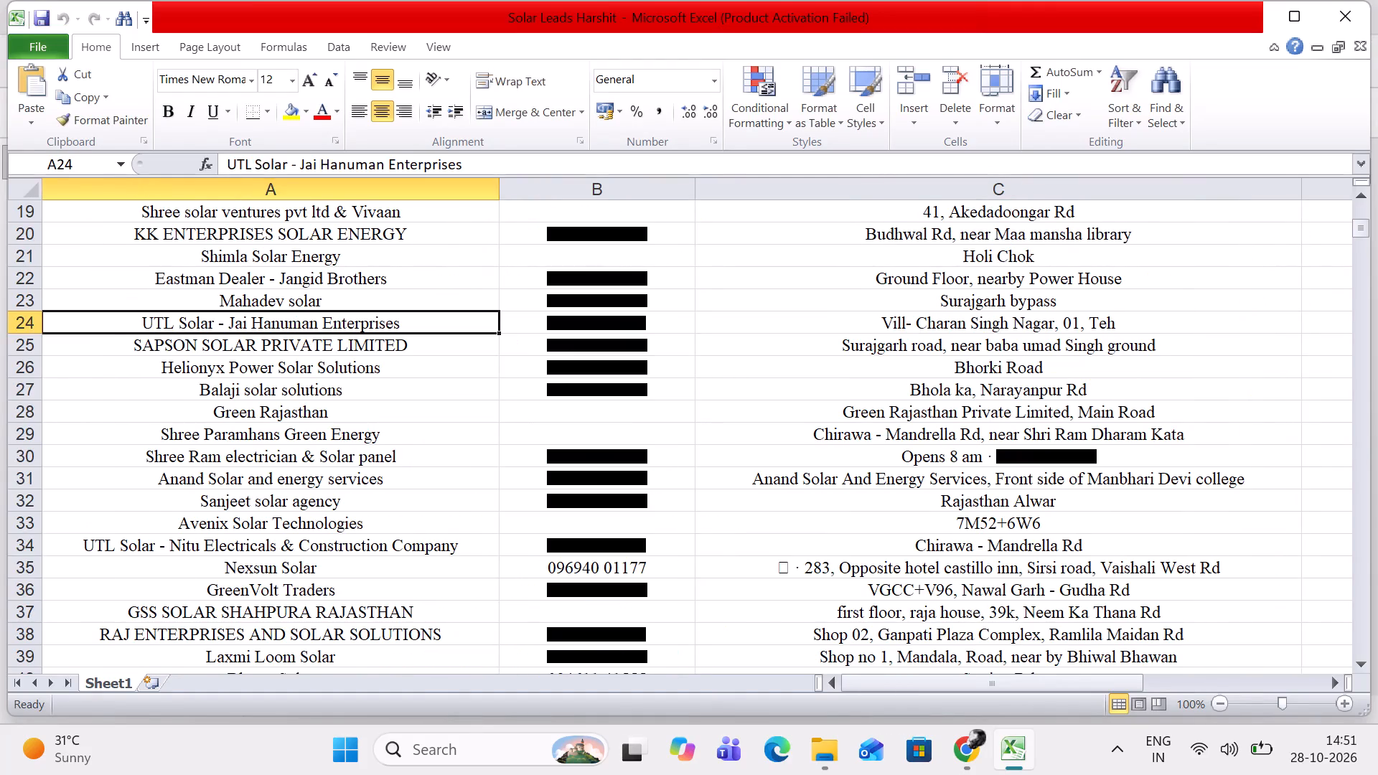
{"action": "key", "text": "Right"}
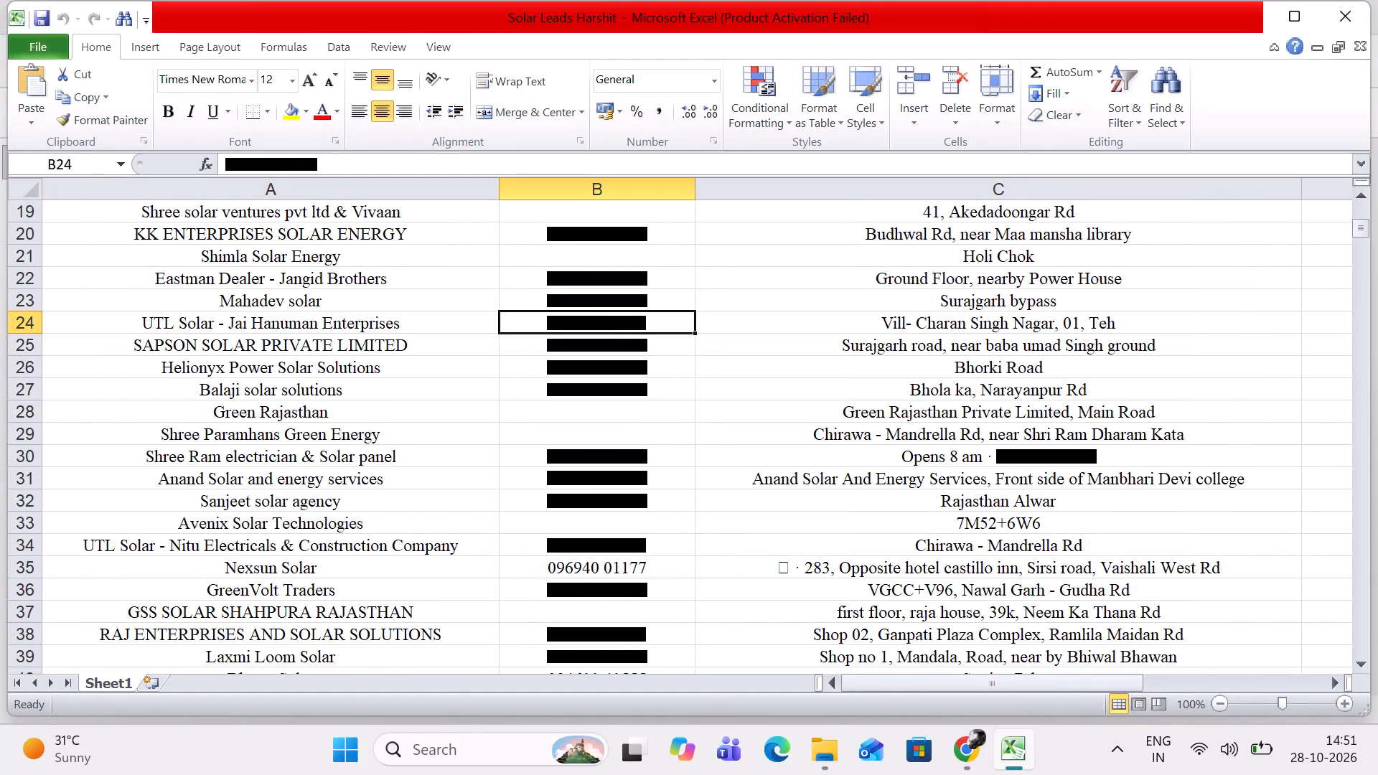
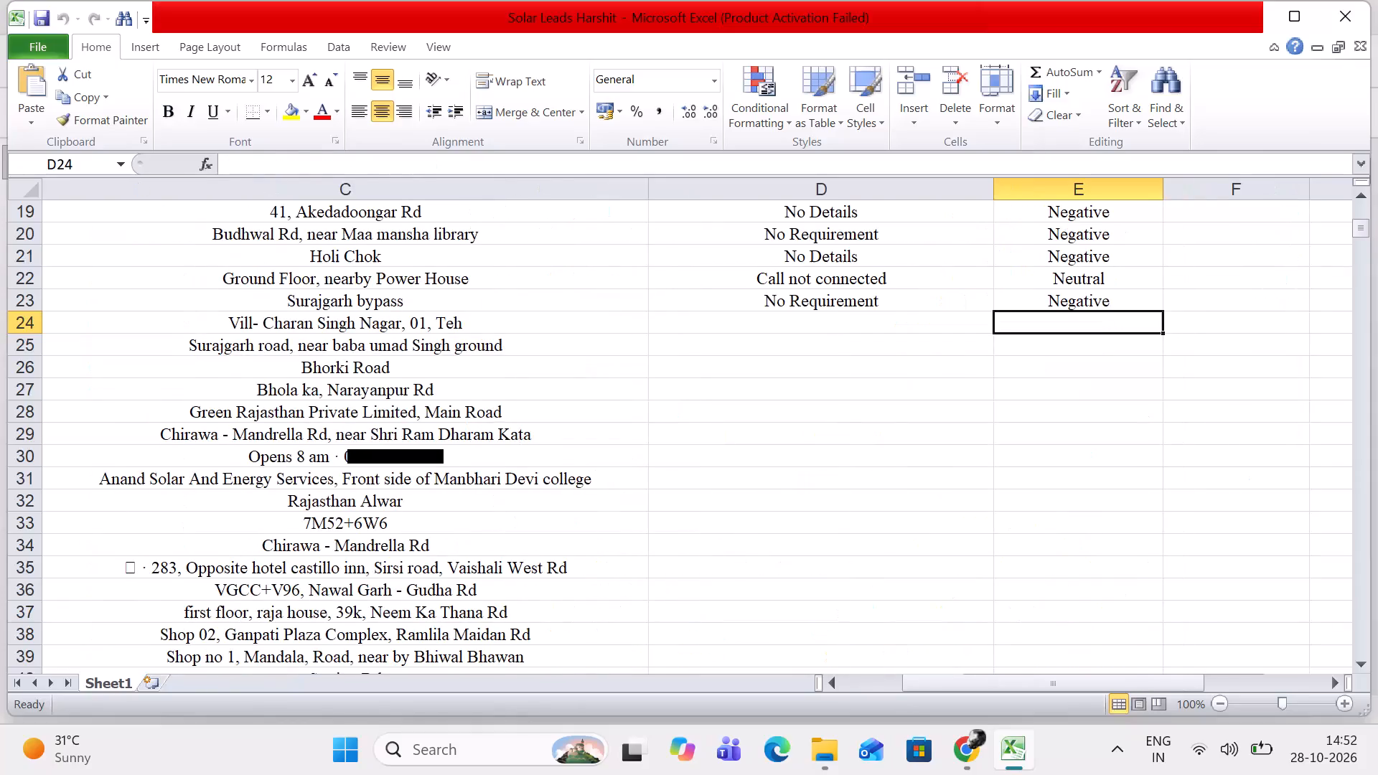
Copy the "No Requirement" remark and "Negative" status from row 23 into row 24 for UTL Solar - Jai Hanuman Enterprises.
{"action": "key", "text": "Up"}
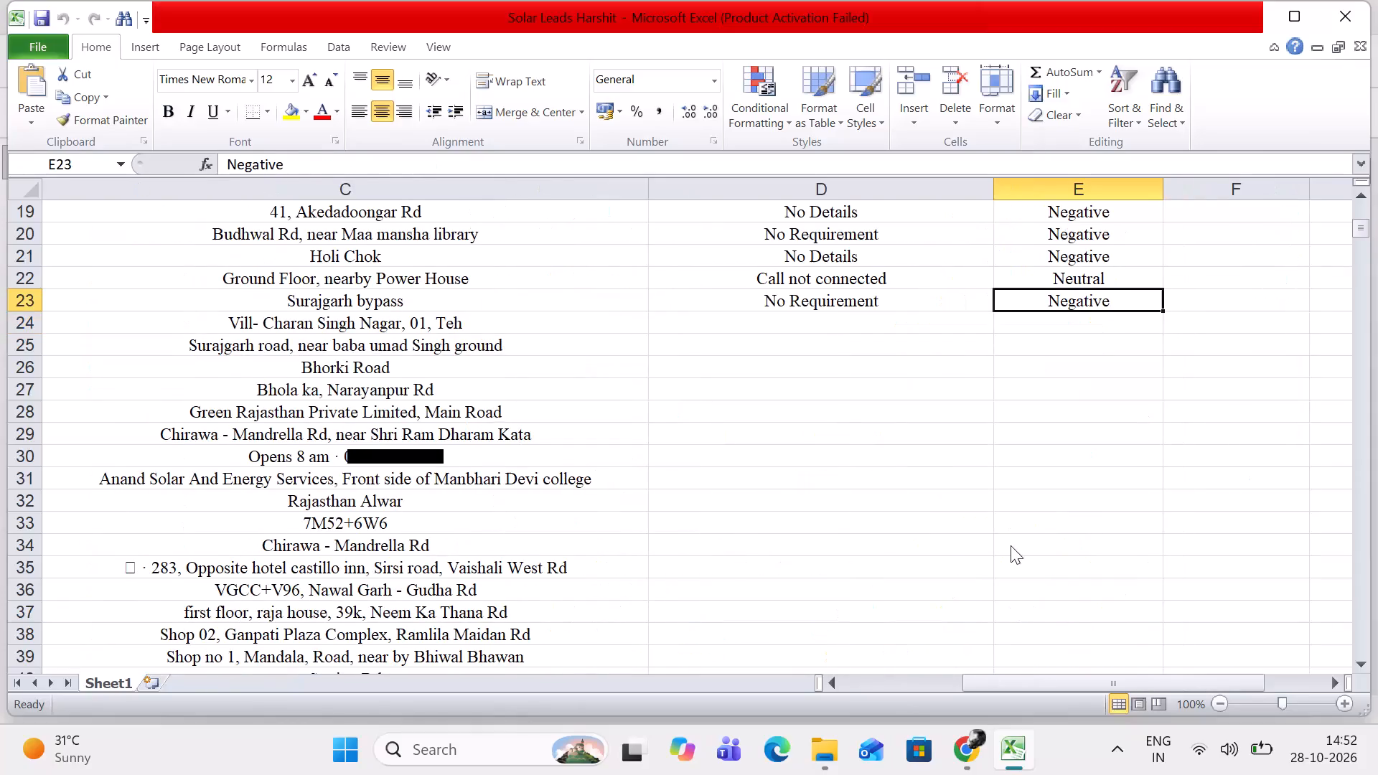
{"action": "key", "text": "shift+Left"}
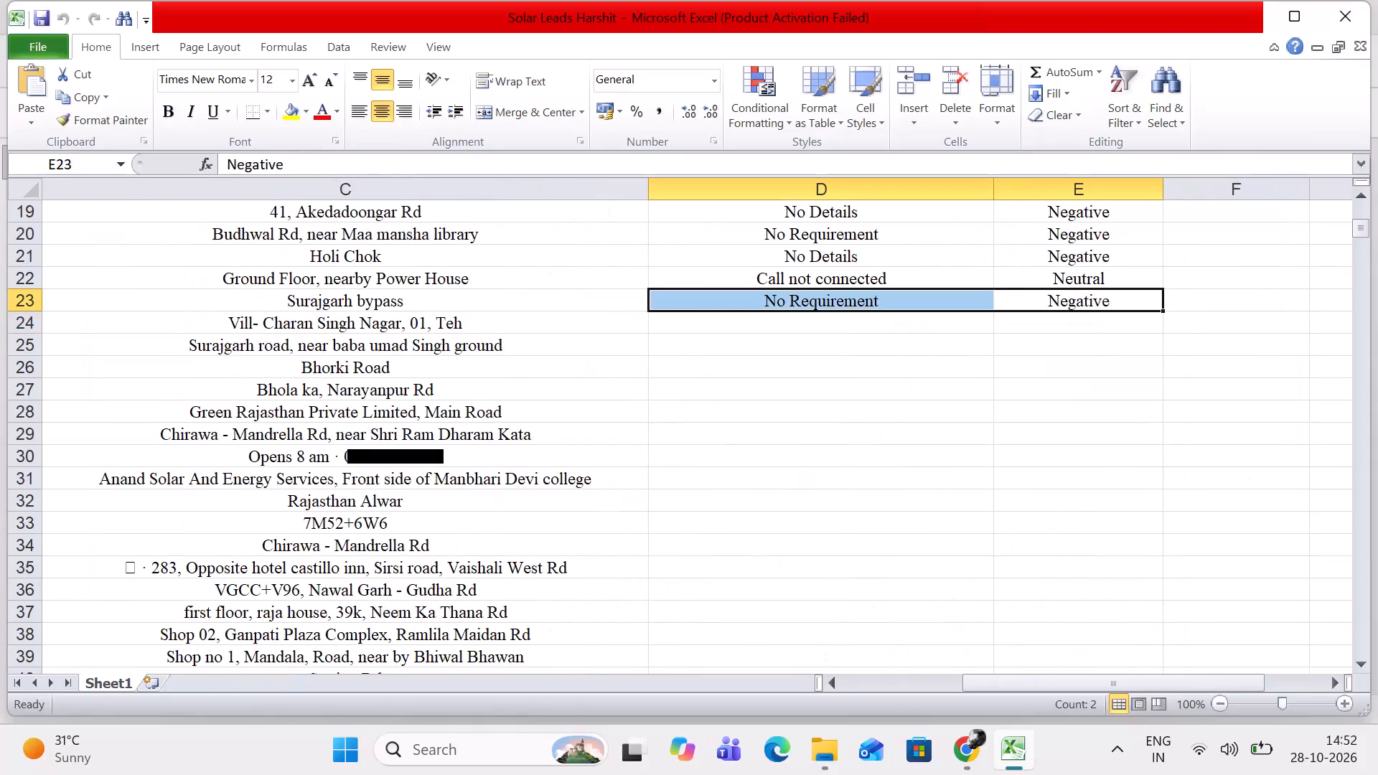
{"action": "key", "text": "ctrl+c"}
{"action": "key", "text": "Down"}
{"action": "key", "text": "Left"}
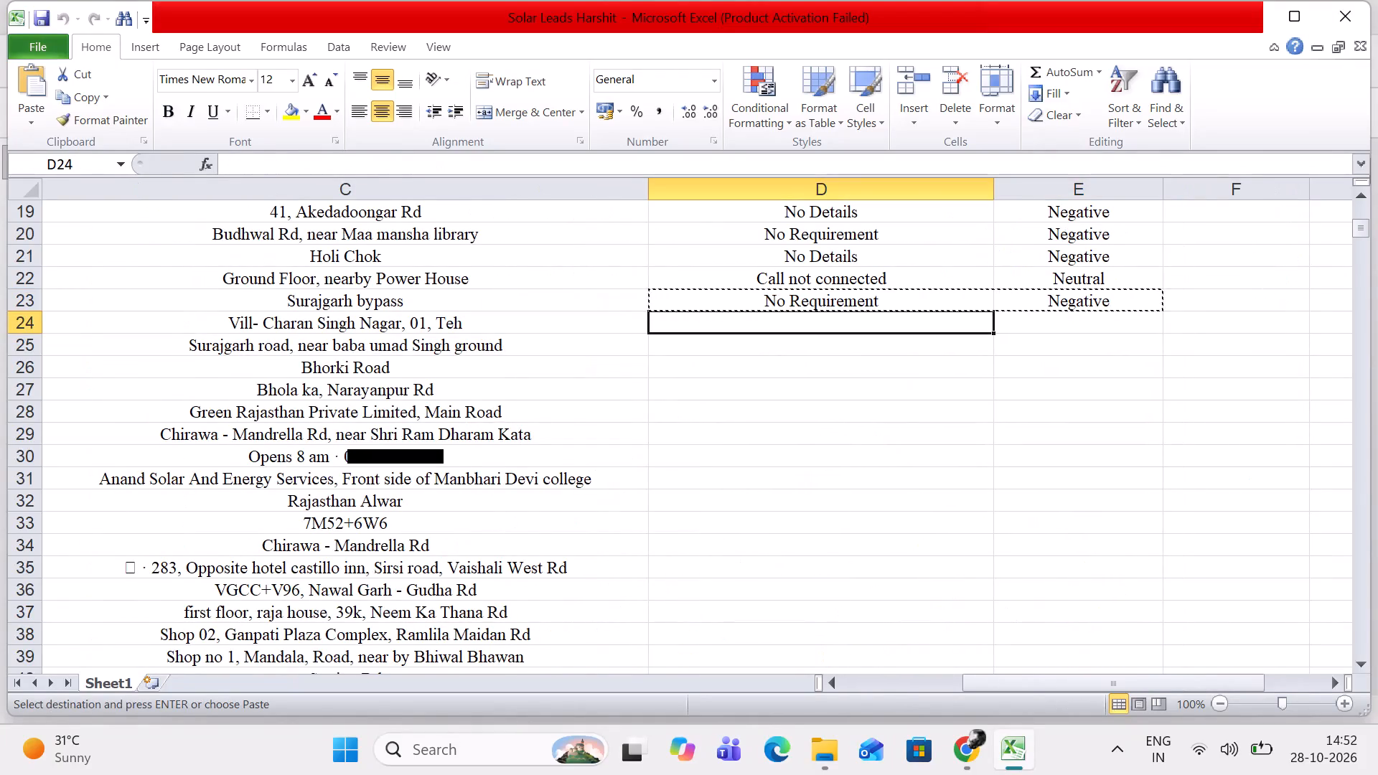
{"action": "key", "text": "ctrl+v"}
Examine the business name and contact number in row 25, the next lead without call remarks.
{"action": "key", "text": "Down"}
{"action": "key", "text": "Left"}
{"action": "key", "text": "Left"}
{"action": "key", "text": "Left"}
{"action": "key", "text": "Left"}
{"action": "key", "text": "Right"}
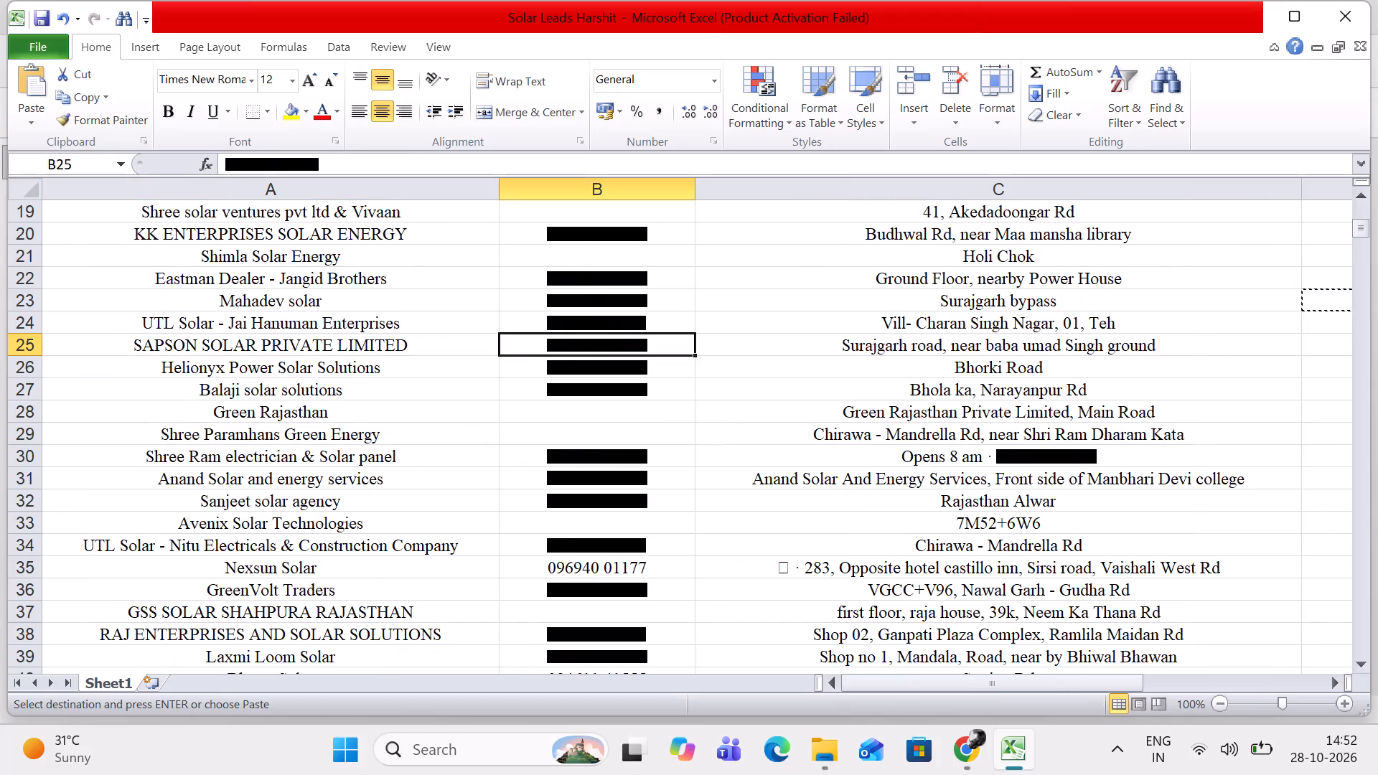
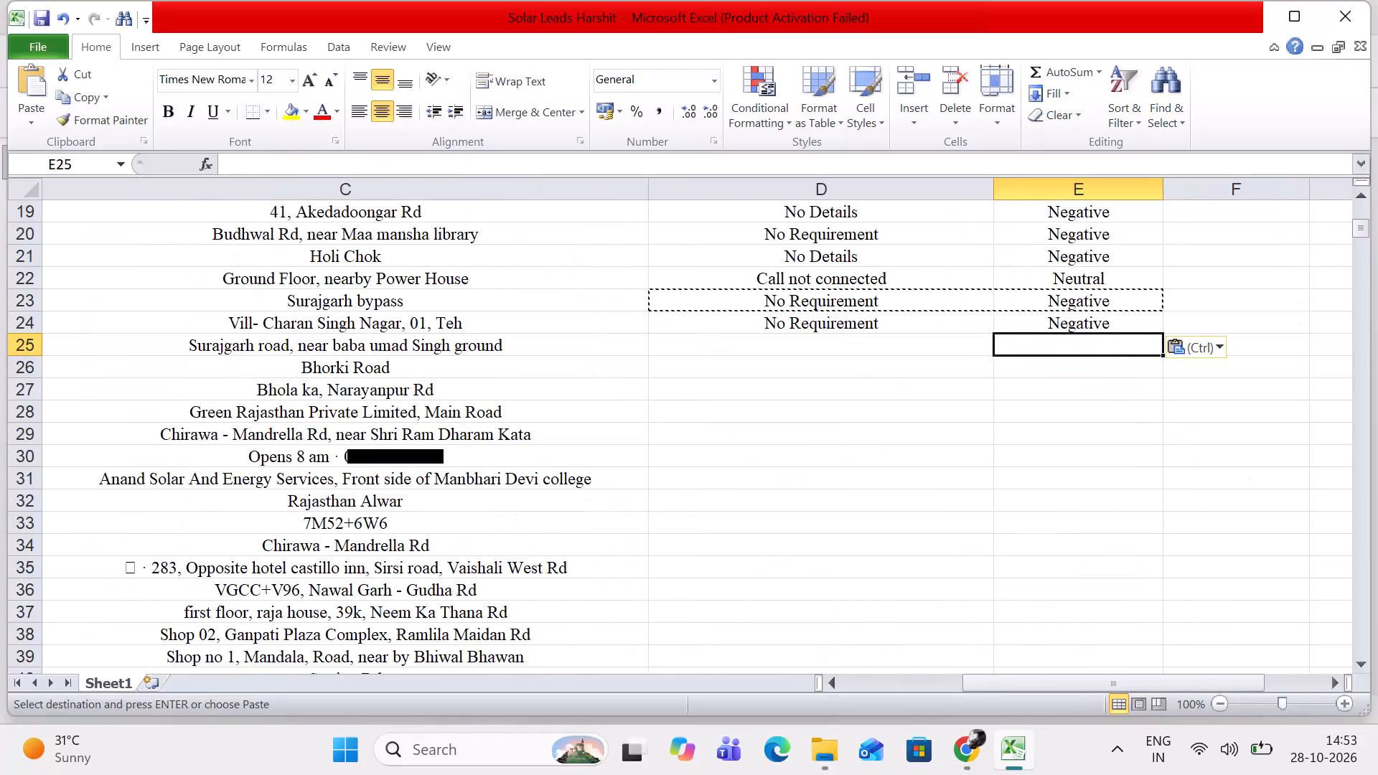
Record the status "Negative" and the remark "Wrong No." in row 25 for SAPSON SOLAR PRIVATE LIMITED.
{"action": "key", "text": "Up"}
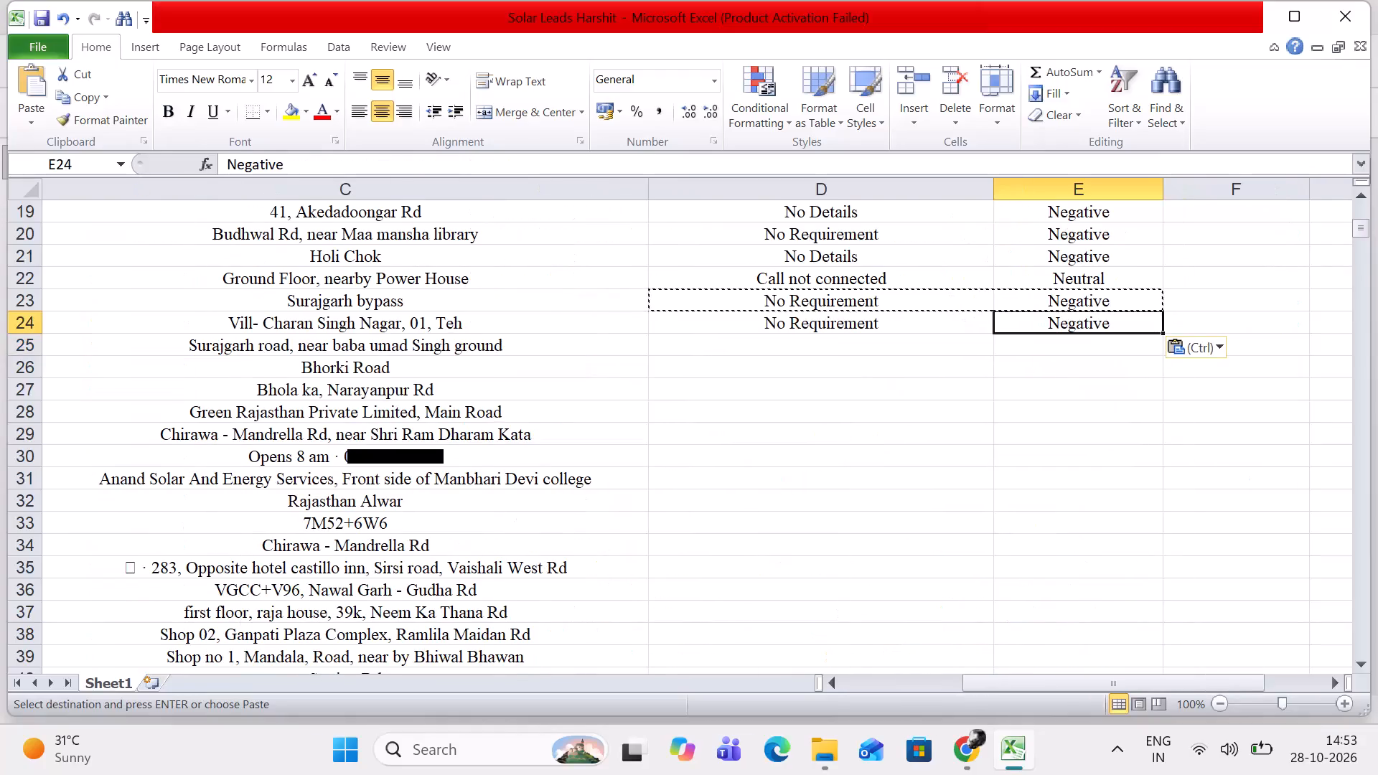
{"action": "key", "text": "Down"}
{"action": "type", "text": "Ne"}
{"action": "type", "text": "gat"}
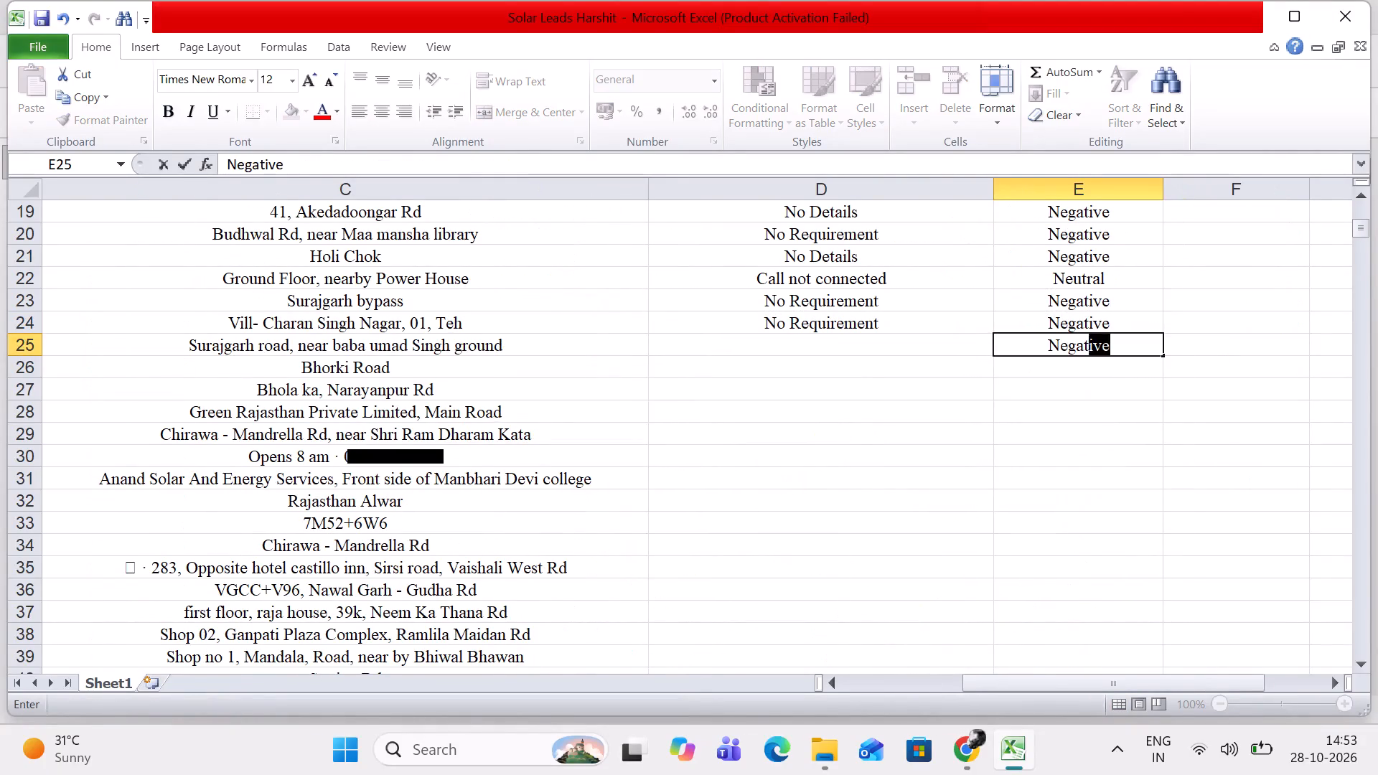
{"action": "key", "text": "Return"}
{"action": "key", "text": "Left"}
{"action": "key", "text": "Up"}
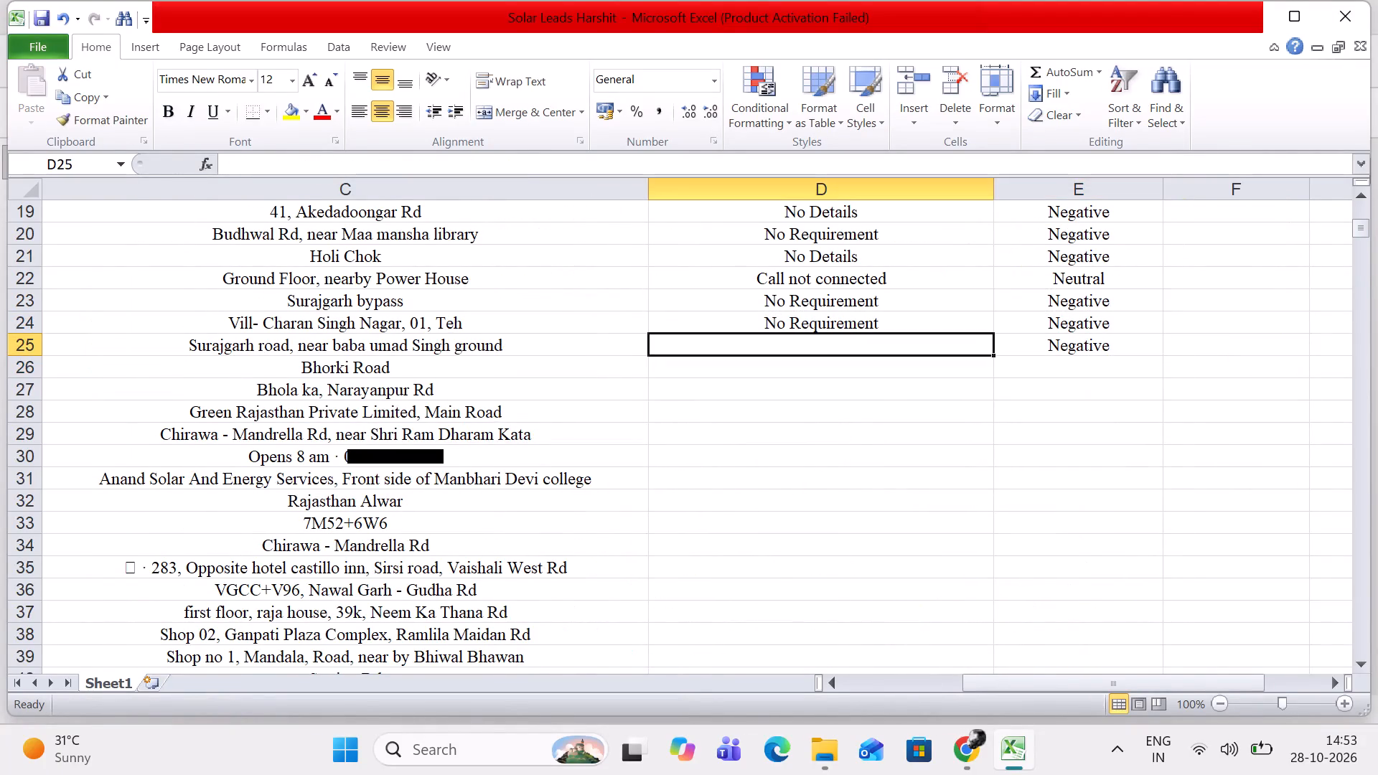
{"action": "type", "text": "Wrong No."}
{"action": "key", "text": "Return"}
Examine the business names and contact details of the next leads without call remarks, in rows 26 and 27.
{"action": "key", "text": "Left"}
{"action": "key", "text": "Left"}
{"action": "key", "text": "Left"}
{"action": "key", "text": "Left"}
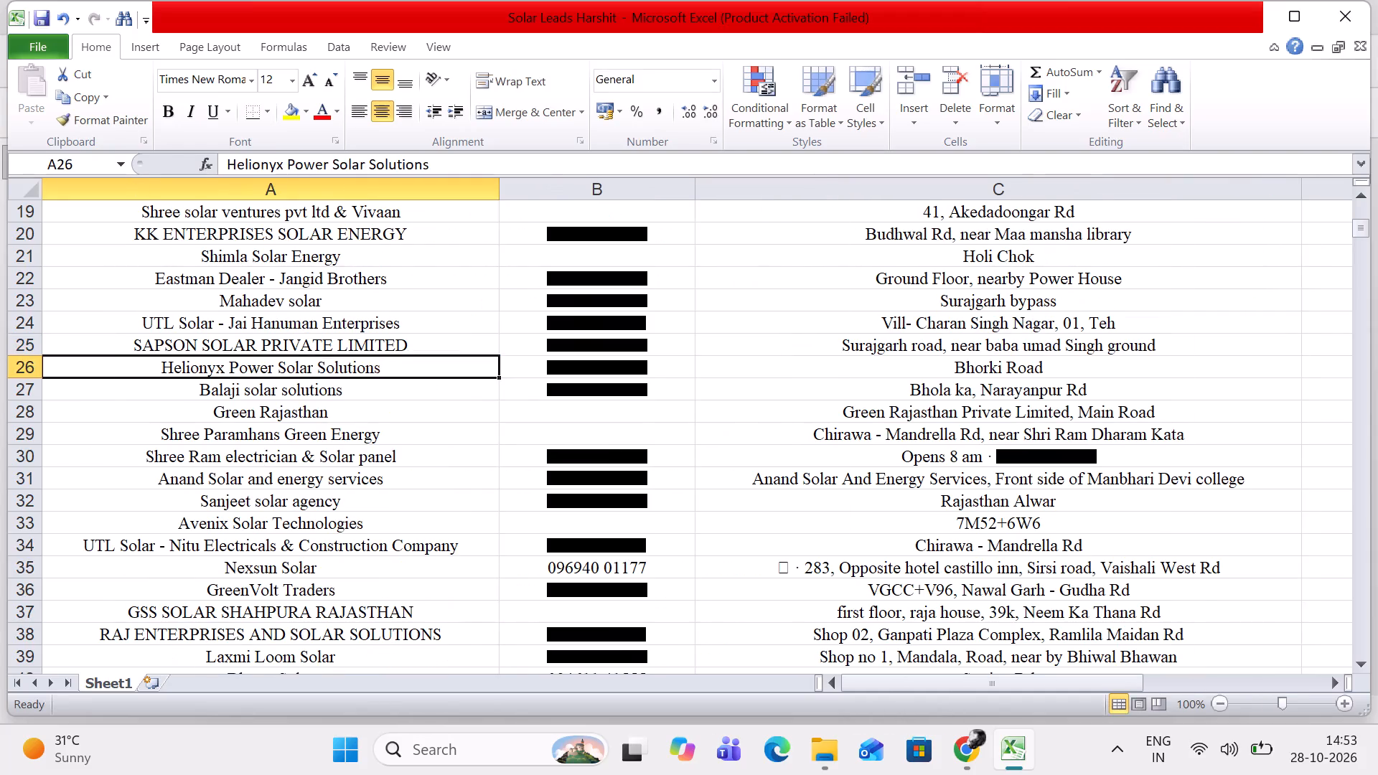
{"action": "key", "text": "Right"}
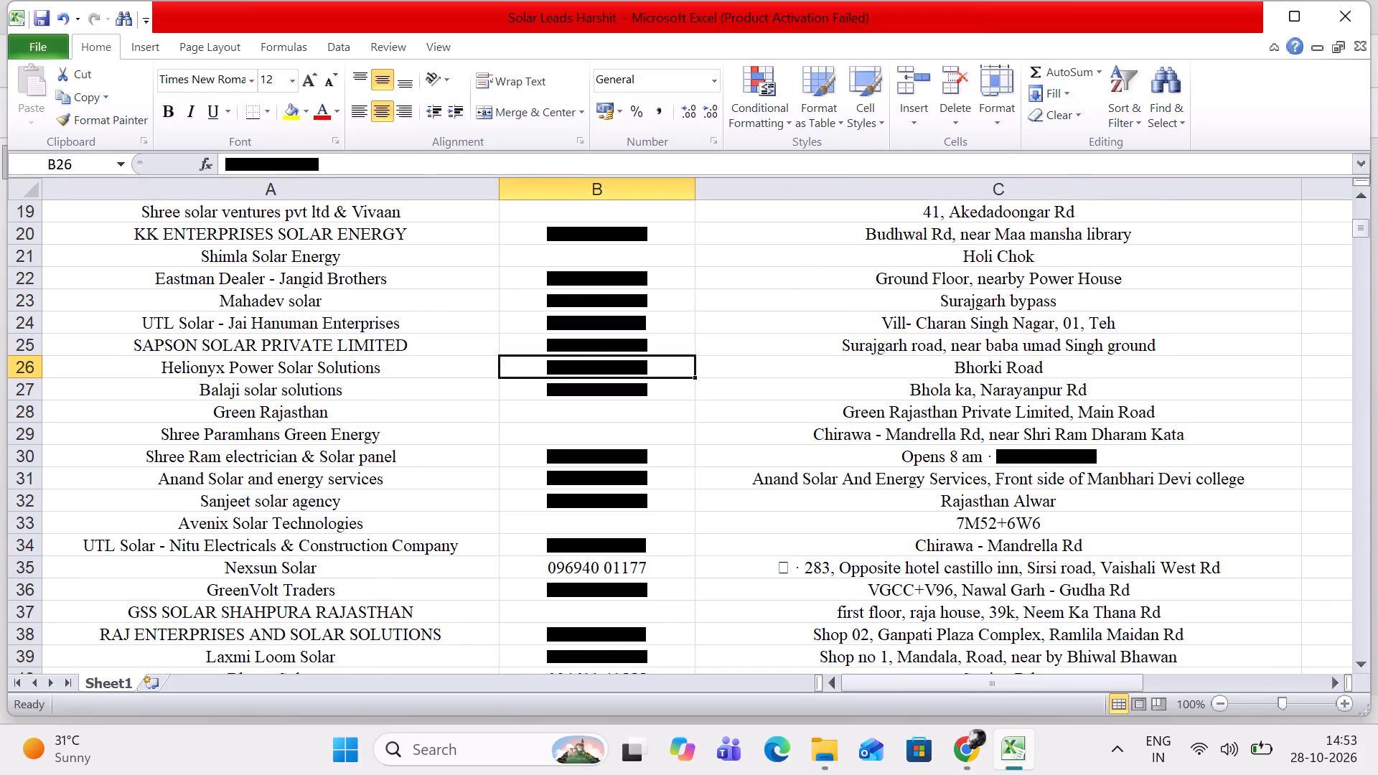
{"action": "key", "text": "Left"}
{"action": "key", "text": "Left"}
{"action": "key", "text": "Left"}
{"action": "key", "text": "Down"}
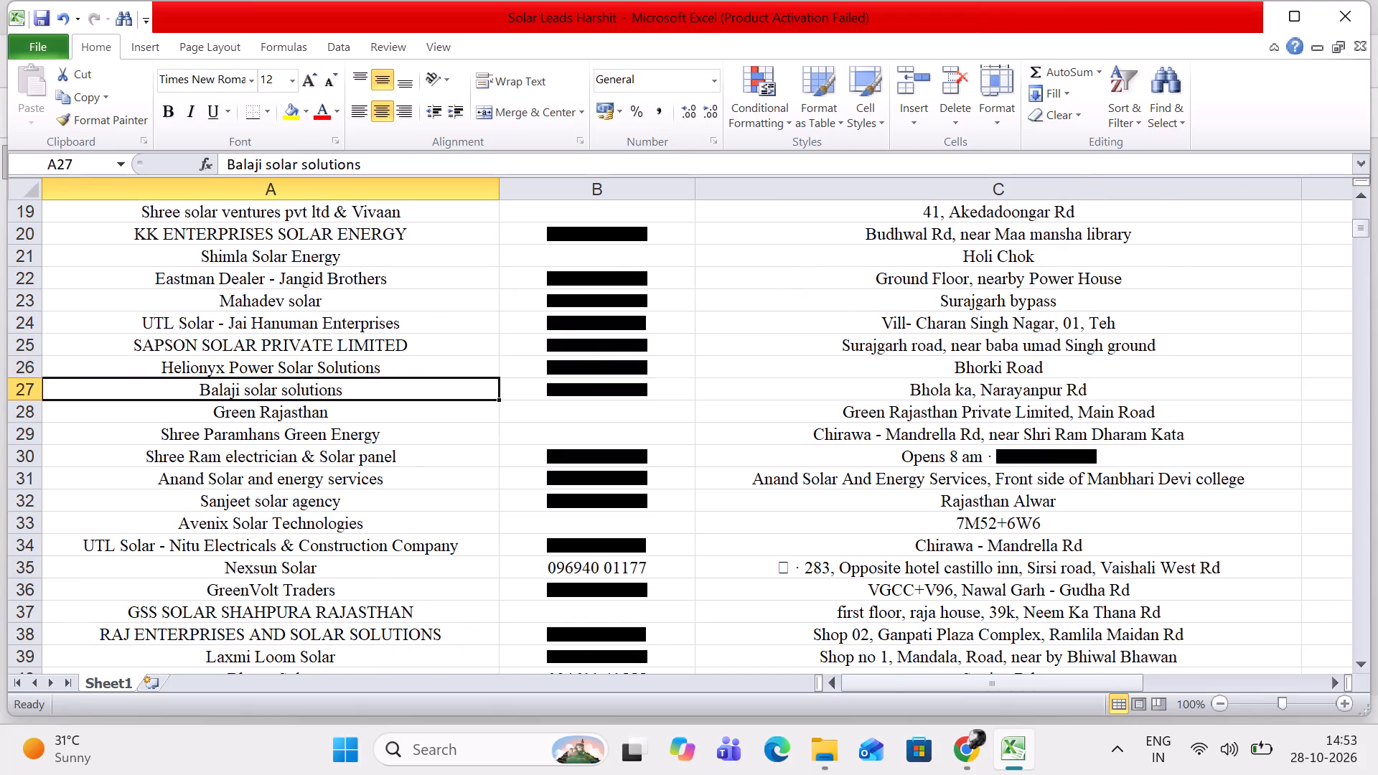
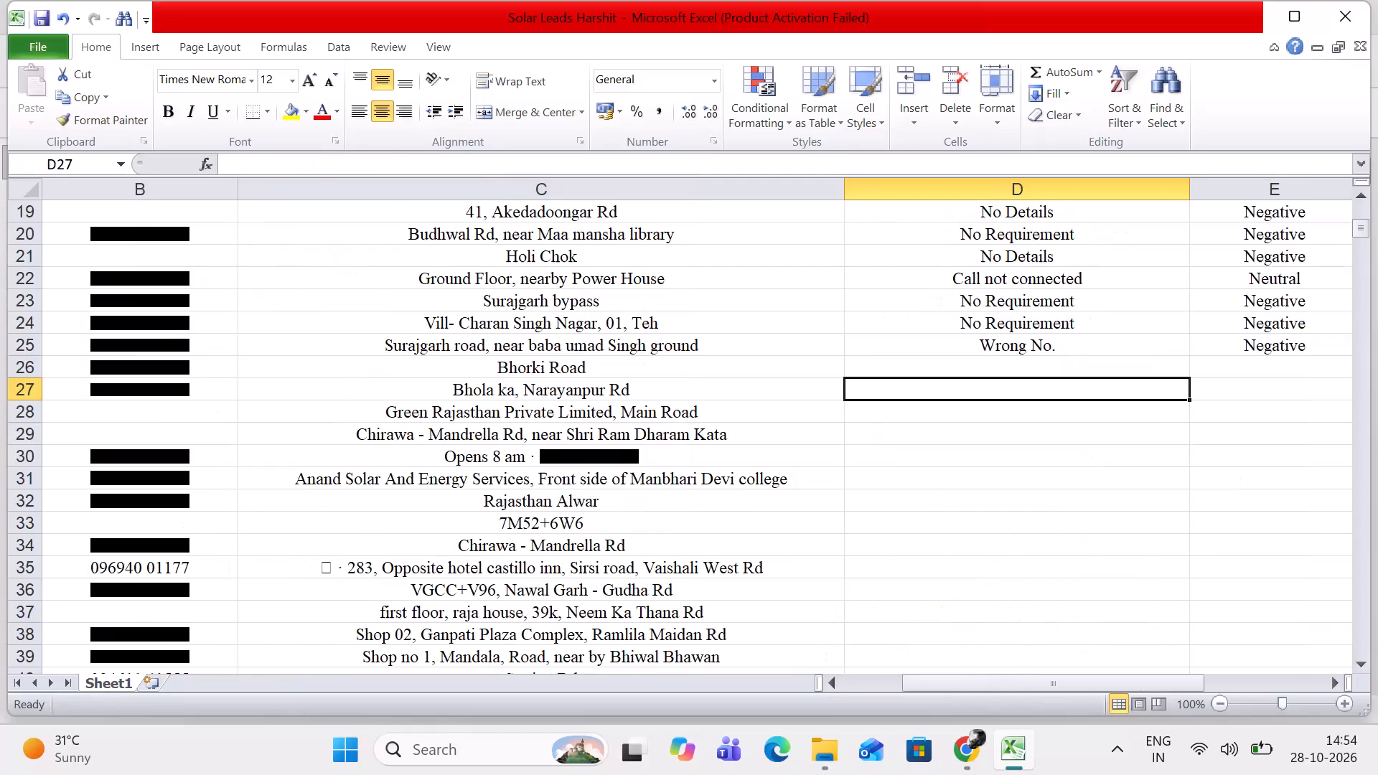
Record the status "Negative" and the remark "No Requirement" in row 26 for Helionyx Power Solar Solutions.
{"action": "key", "text": "Left"}
{"action": "key", "text": "Left"}
{"action": "key", "text": "Left"}
{"action": "key", "text": "Left"}
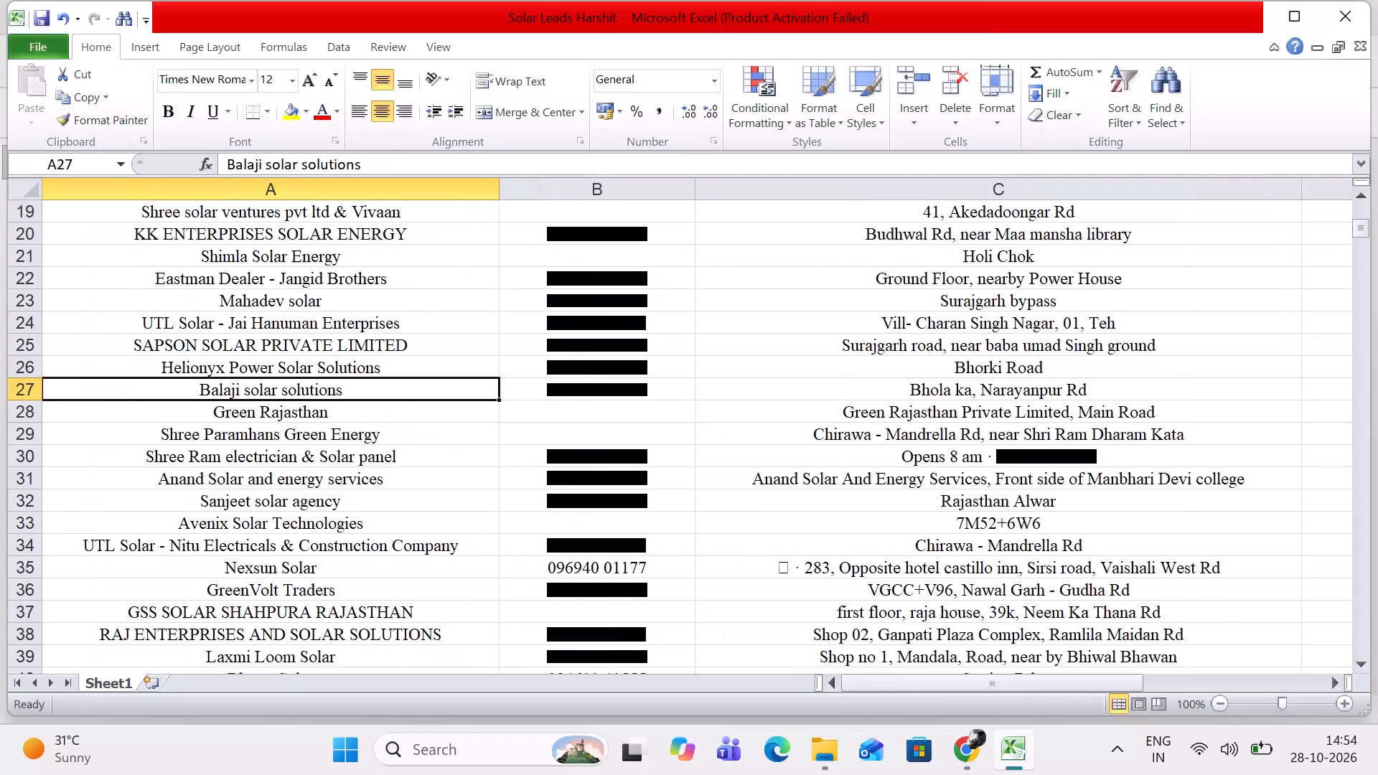
{"action": "key", "text": "Up"}
{"action": "key", "text": "Right"}
{"action": "key", "text": "Right"}
{"action": "key", "text": "Right"}
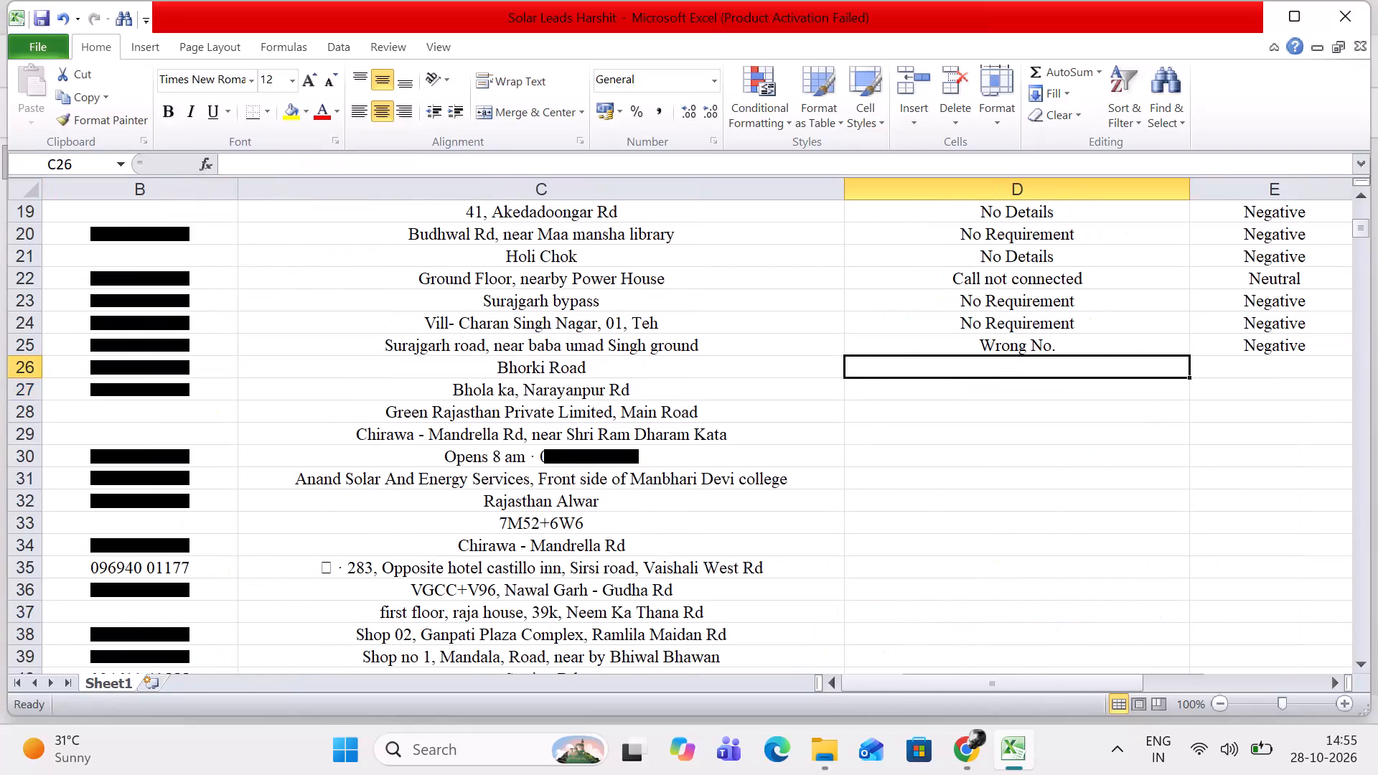
{"action": "key", "text": "Up"}
{"action": "key", "text": "Right"}
{"action": "key", "text": "ctrl+c"}
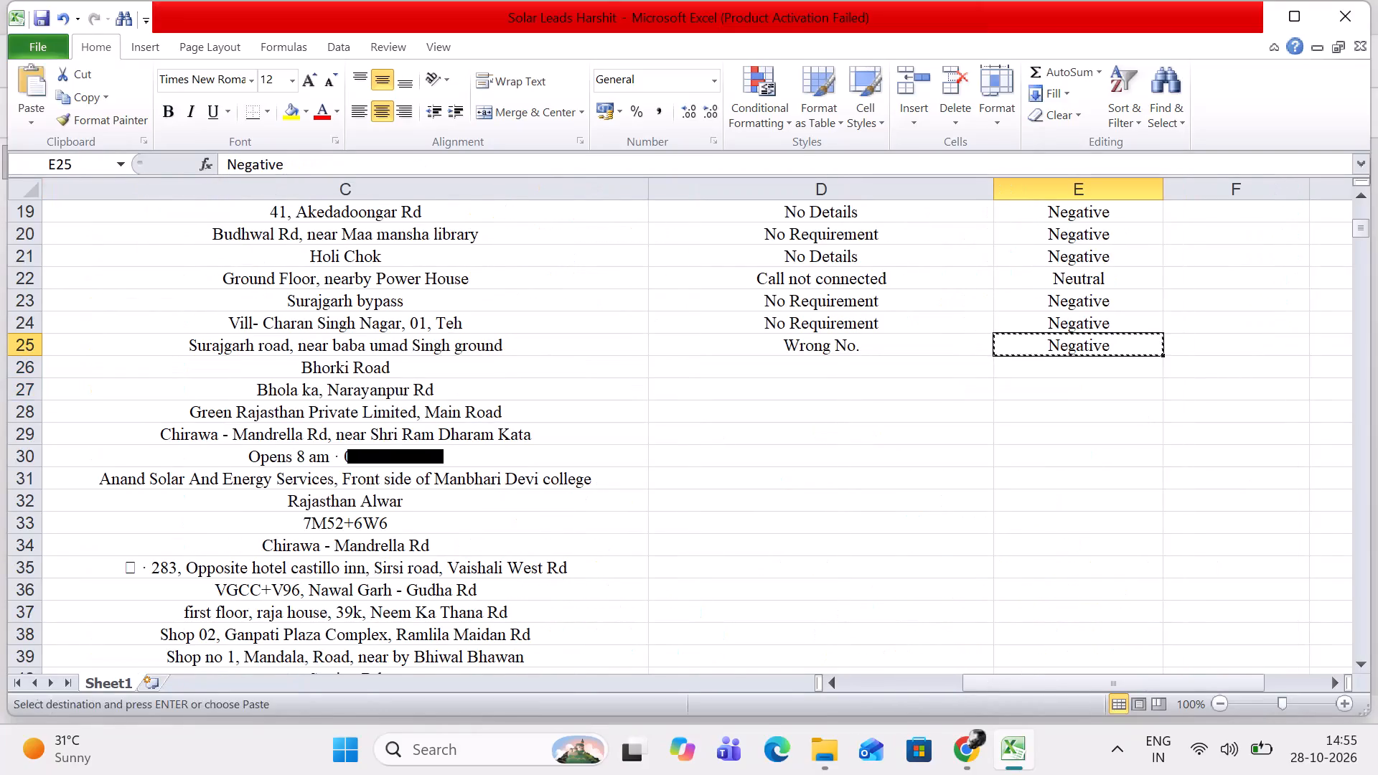
{"action": "key", "text": "Down"}
{"action": "key", "text": "ctrl+v"}
{"action": "key", "text": "Left"}
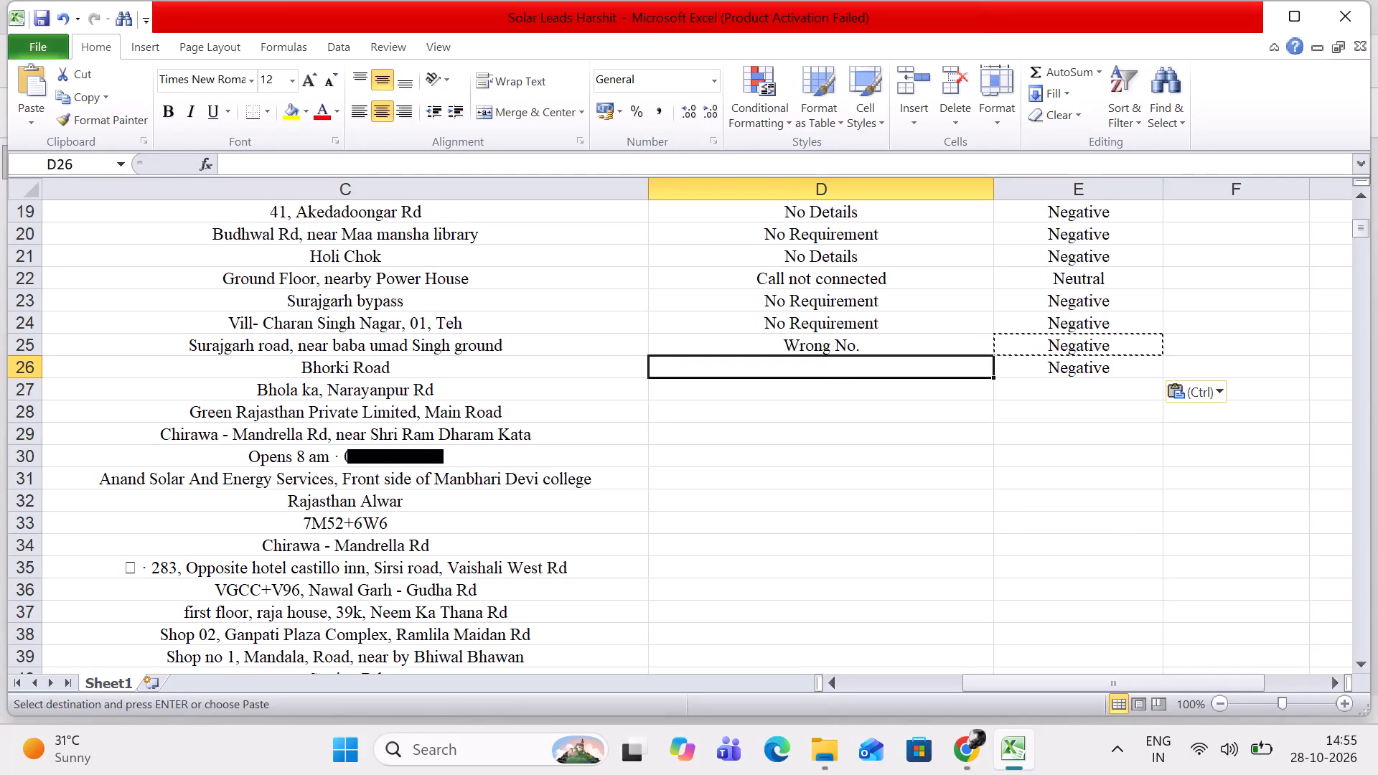
{"action": "type", "text": "No"}
{"action": "key", "text": "space"}
{"action": "type", "text": "Requi"}
{"action": "key", "text": "Return"}
Examine the business name and contact details of the next lead without a call remark, in row 27.
{"action": "key", "text": "Left"}
{"action": "key", "text": "Left"}
{"action": "key", "text": "Left"}
{"action": "key", "text": "Left"}
{"action": "key", "text": "Left"}
{"action": "key", "text": "Left"}
{"action": "key", "text": "Left"}
{"action": "key", "text": "Left"}
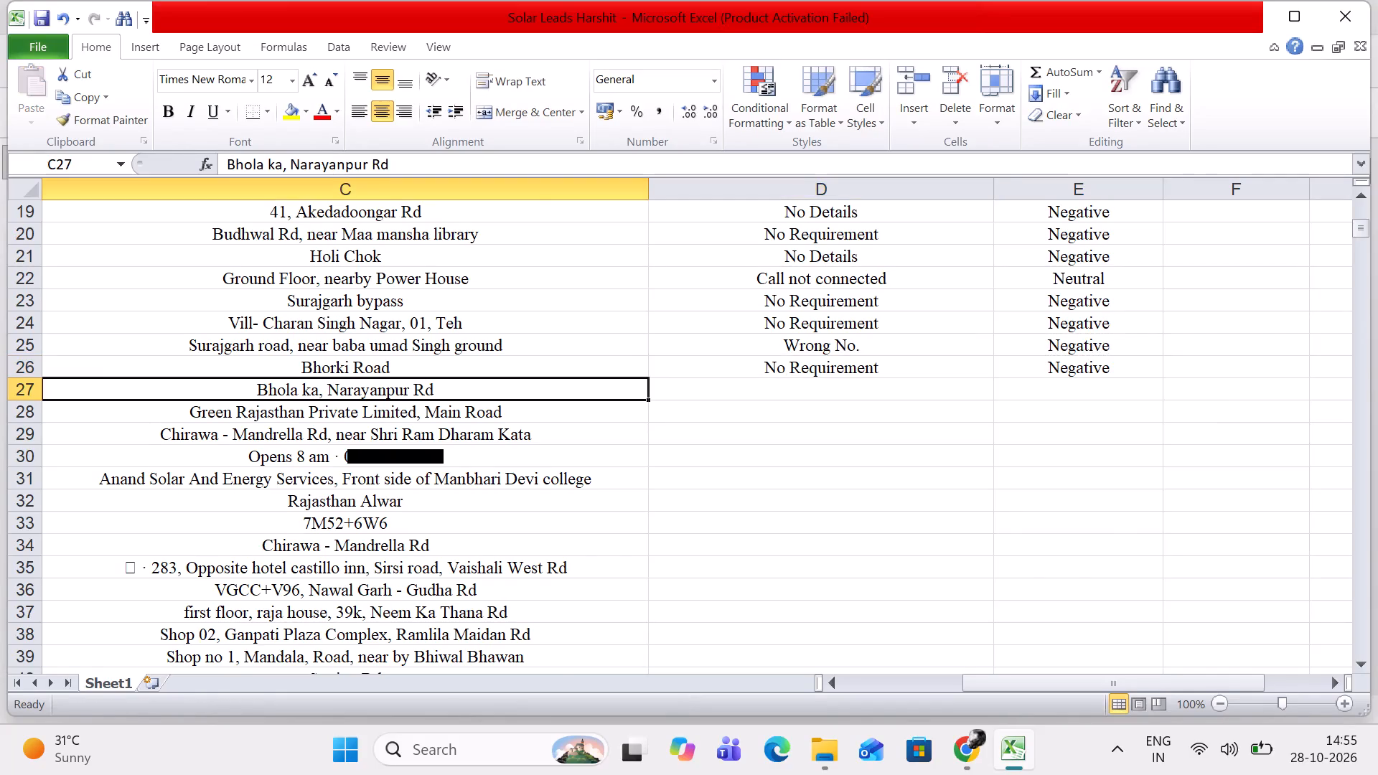
{"action": "key", "text": "Right"}
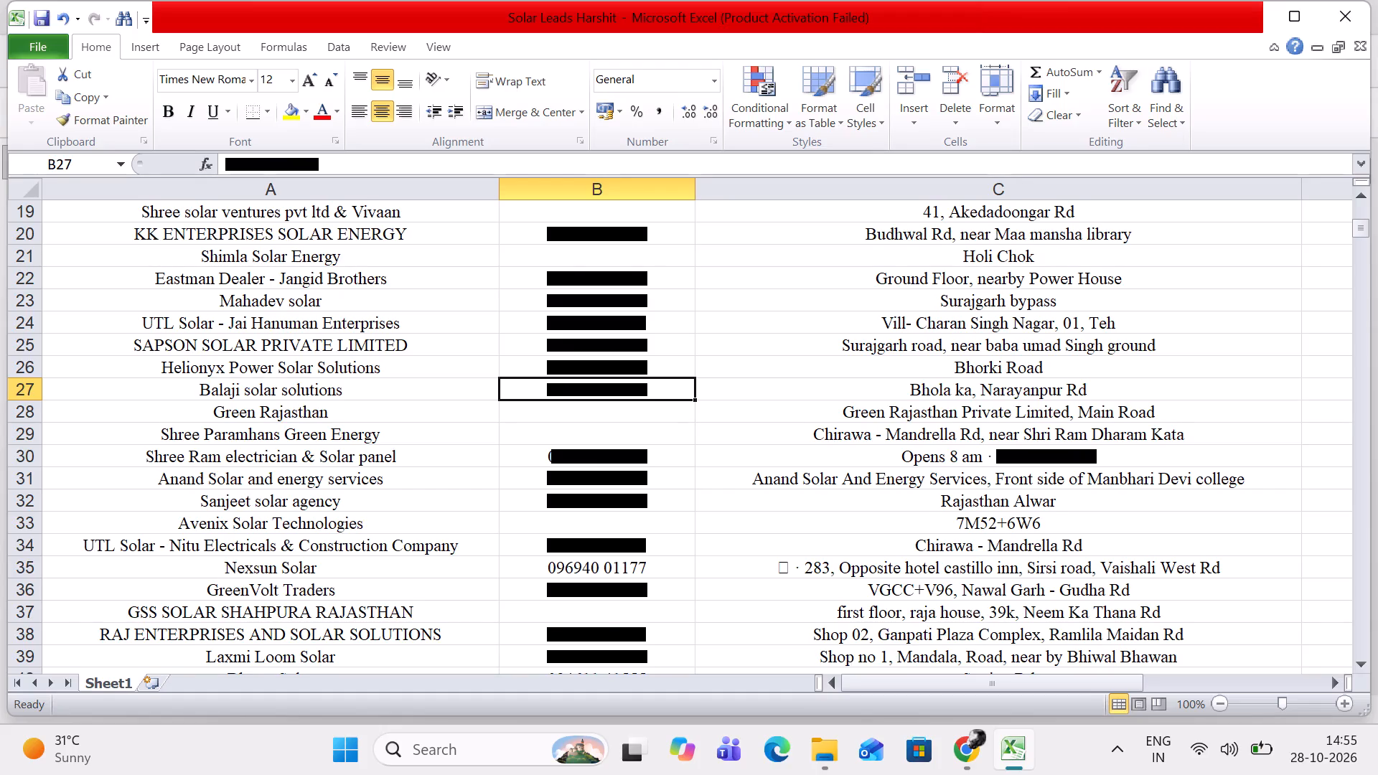
{"action": "key", "text": "Left"}
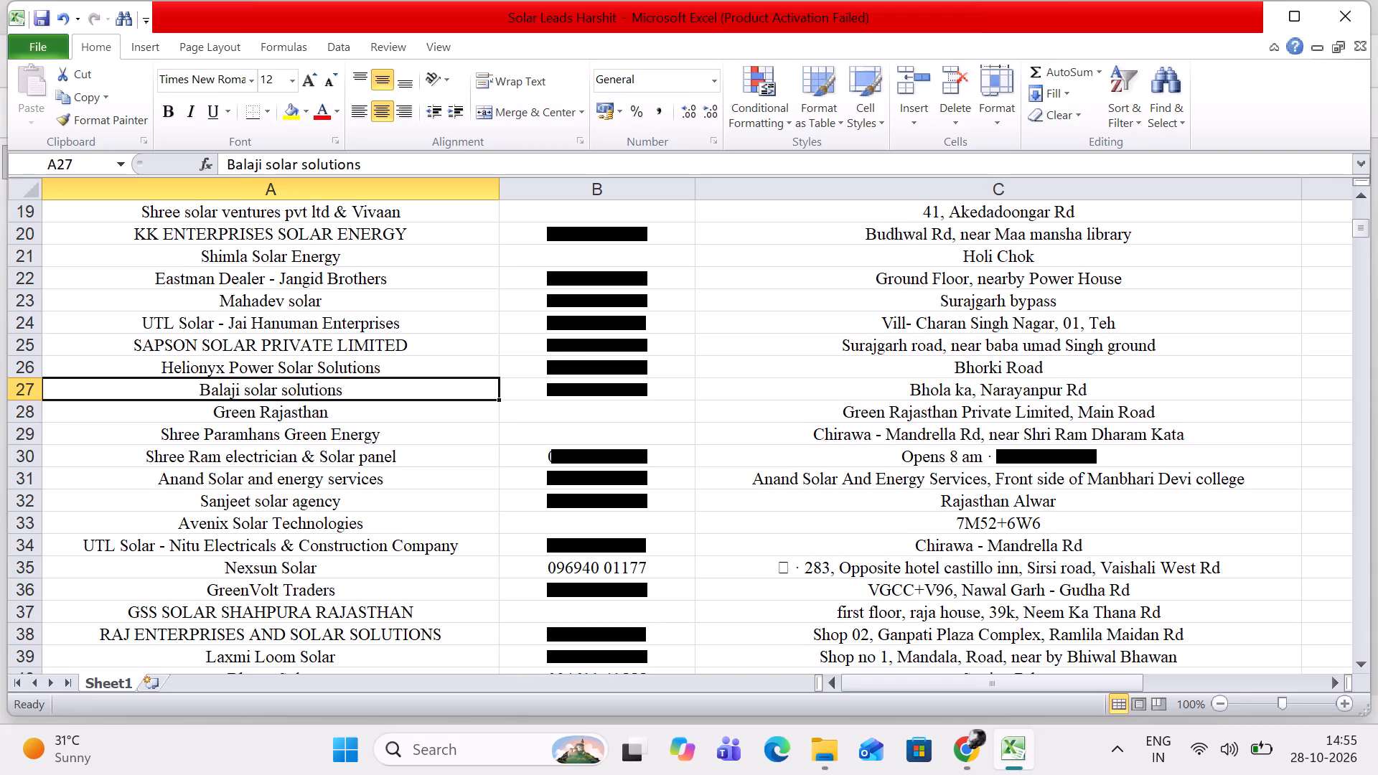
Set the status to "Negative" for Shree Paramhans Green Energy in row 29 and Green Rajasthan in row 28.
{"action": "key", "text": "Down"}
{"action": "key", "text": "Down"}
{"action": "key", "text": "Right"}
{"action": "key", "text": "Right"}
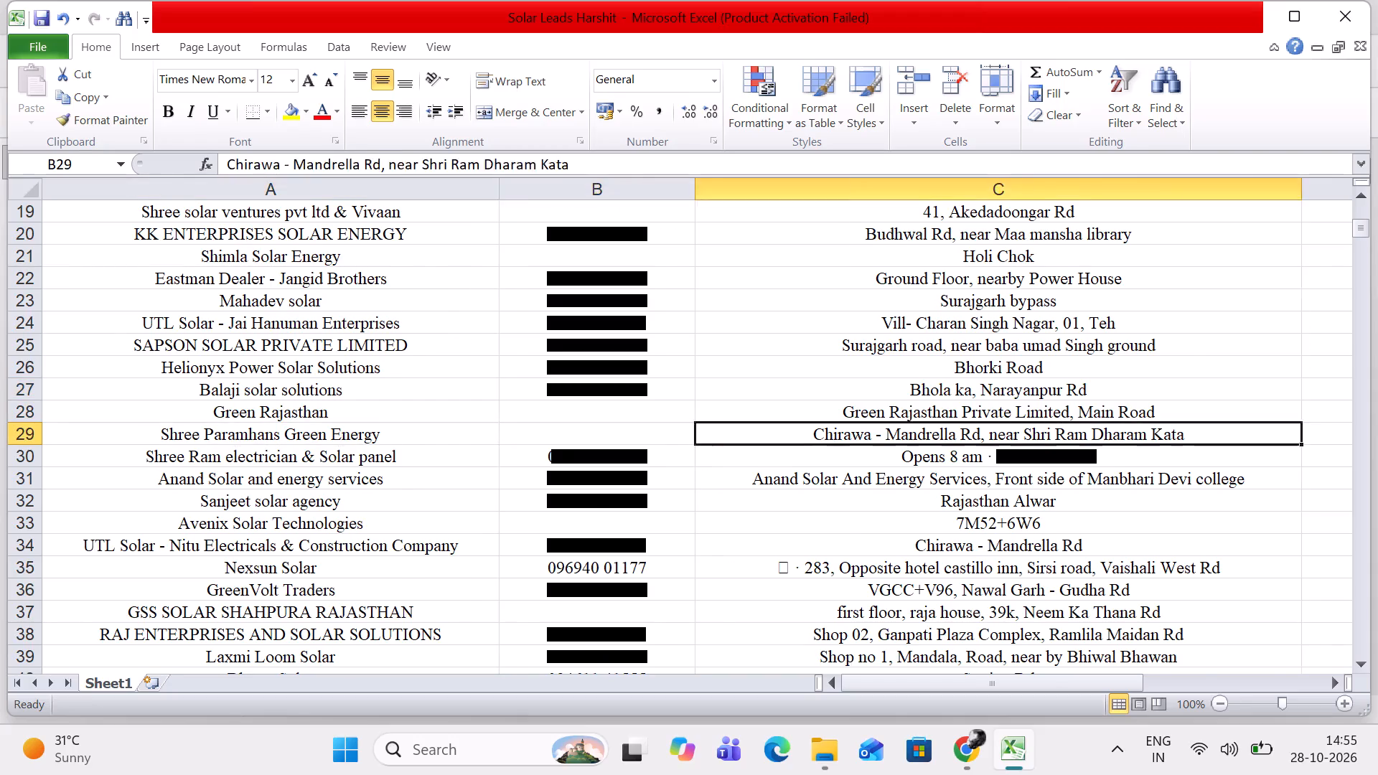
{"action": "key", "text": "Right"}
{"action": "key", "text": "Right"}
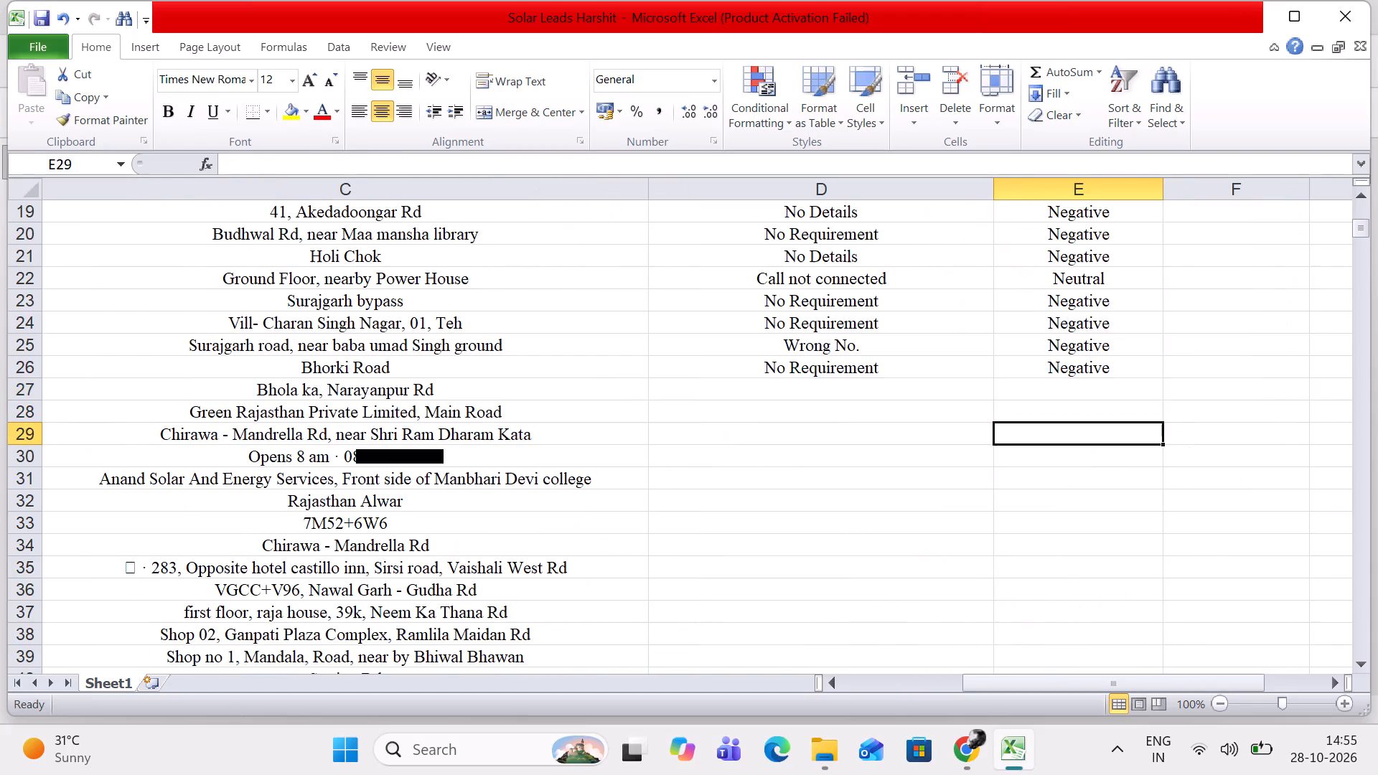
{"action": "type", "text": "Ne"}
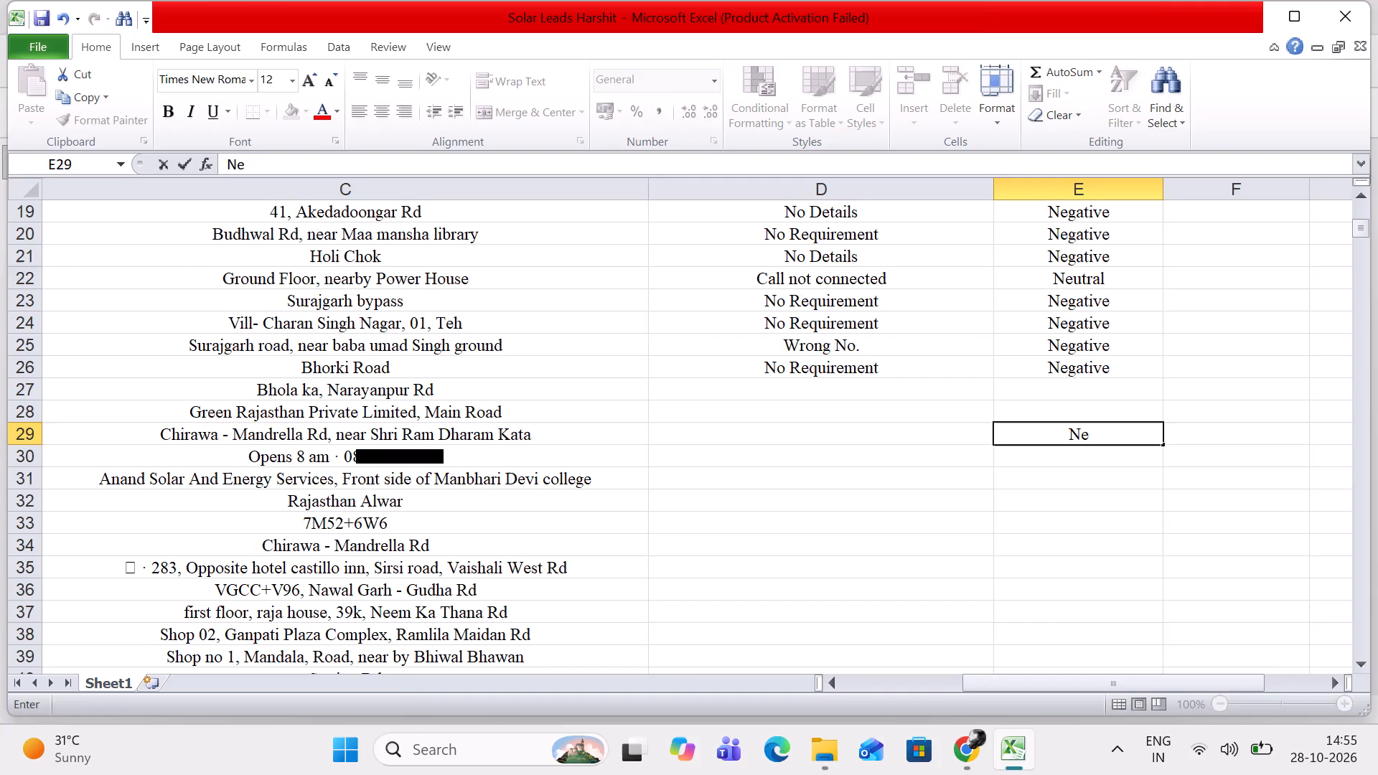
{"action": "key", "text": "g"}
{"action": "key", "text": "a"}
{"action": "key", "text": "t"}
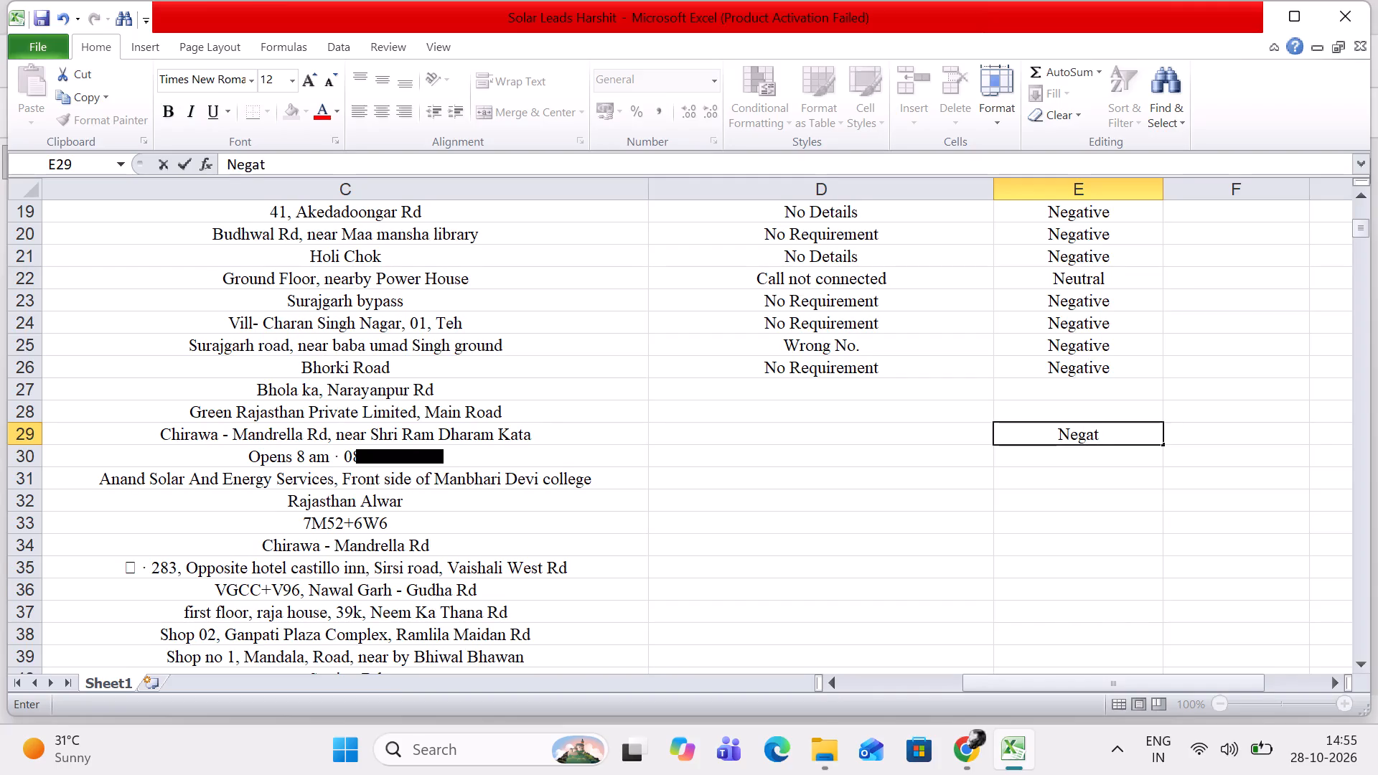
{"action": "type", "text": "ive"}
{"action": "key", "text": "Return"}
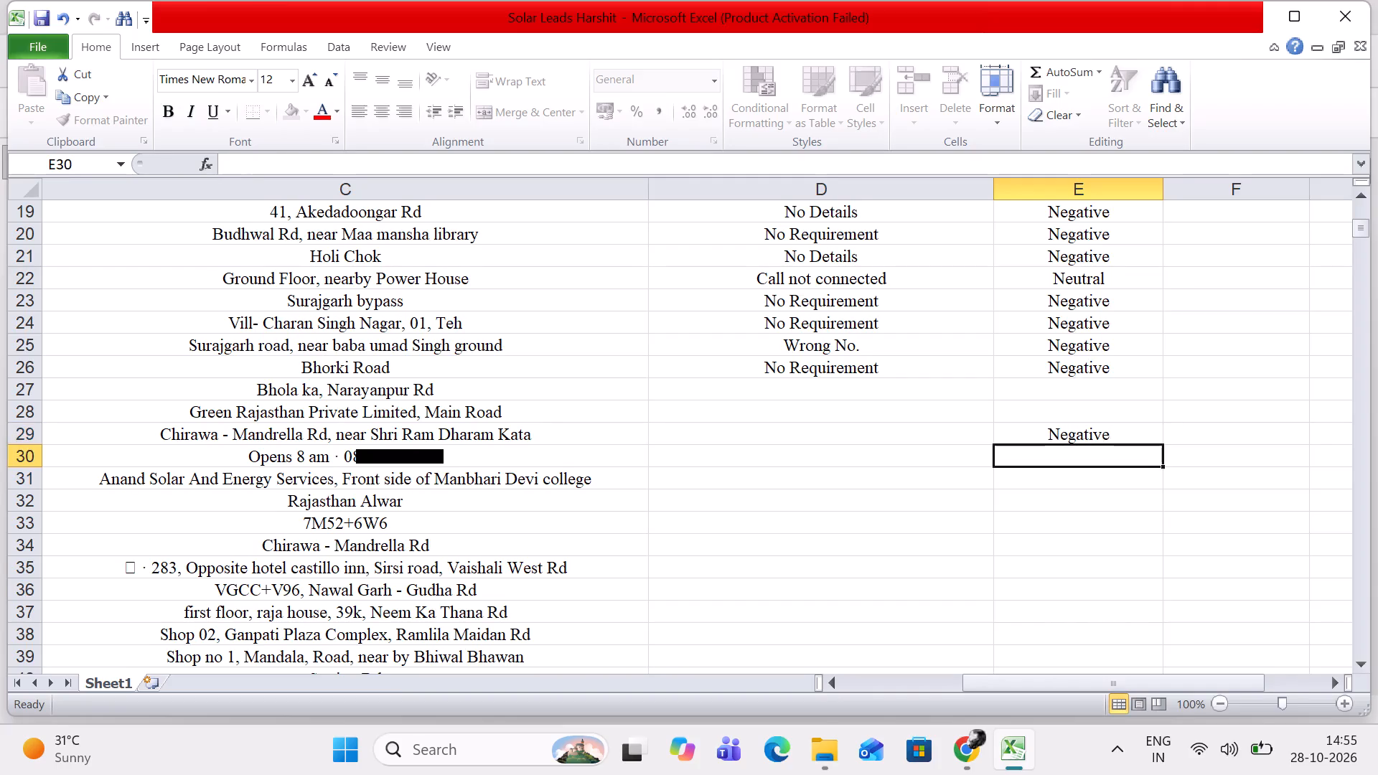
{"action": "key", "text": "Up"}
{"action": "key", "text": "ctrl+c"}
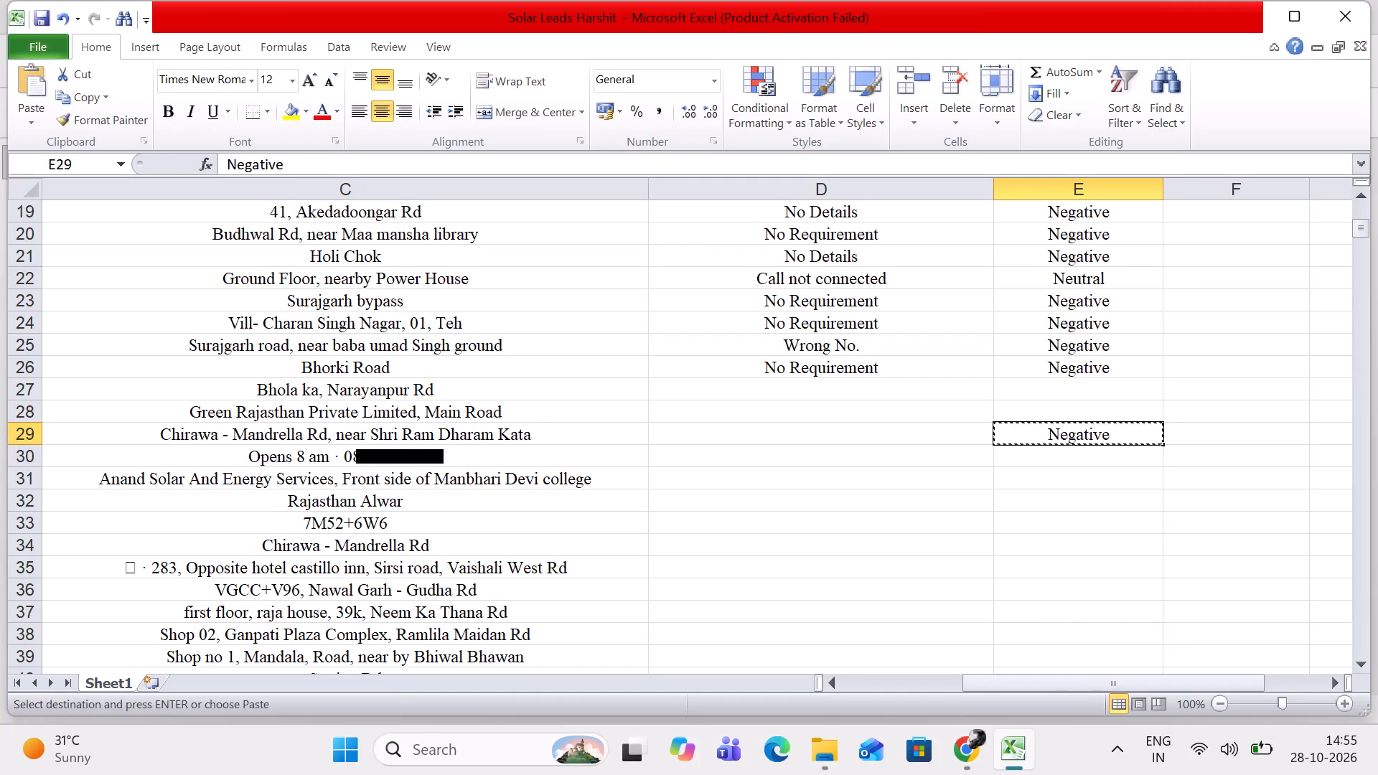
{"action": "key", "text": "Up"}
{"action": "key", "text": "ctrl+v"}
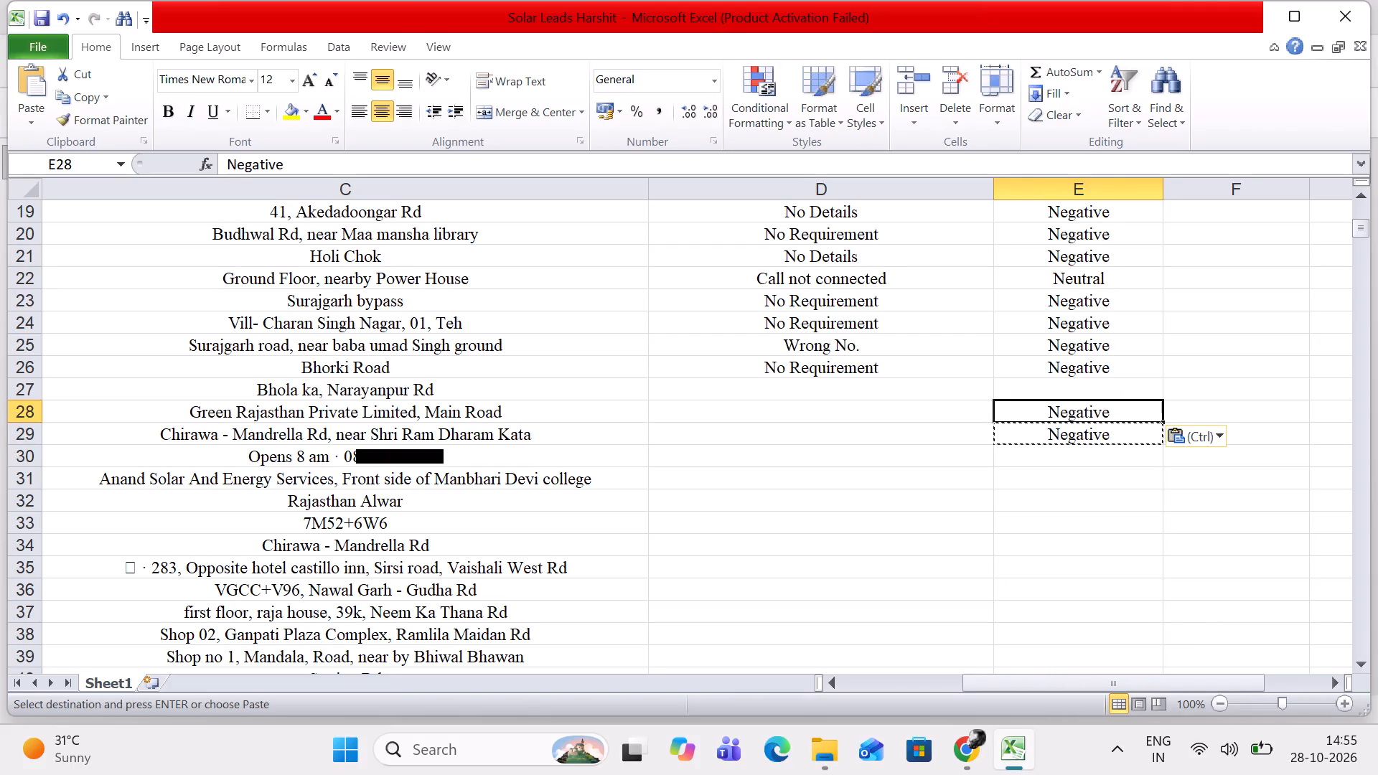
Enter the remark "No Details" for Green Rajasthan and Shree Paramhans Green Energy in rows 28 and 29.
{"action": "key", "text": "Left"}
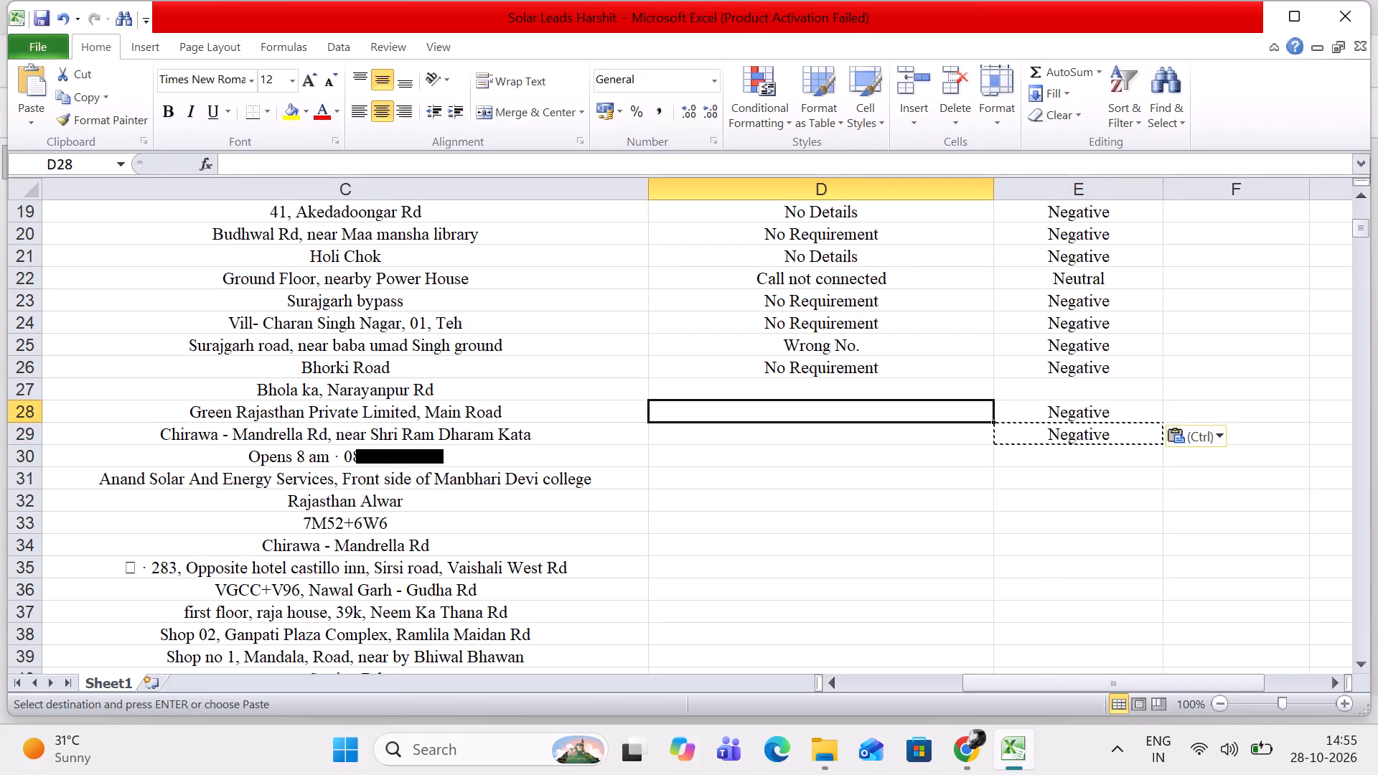
{"action": "type", "text": "No D"}
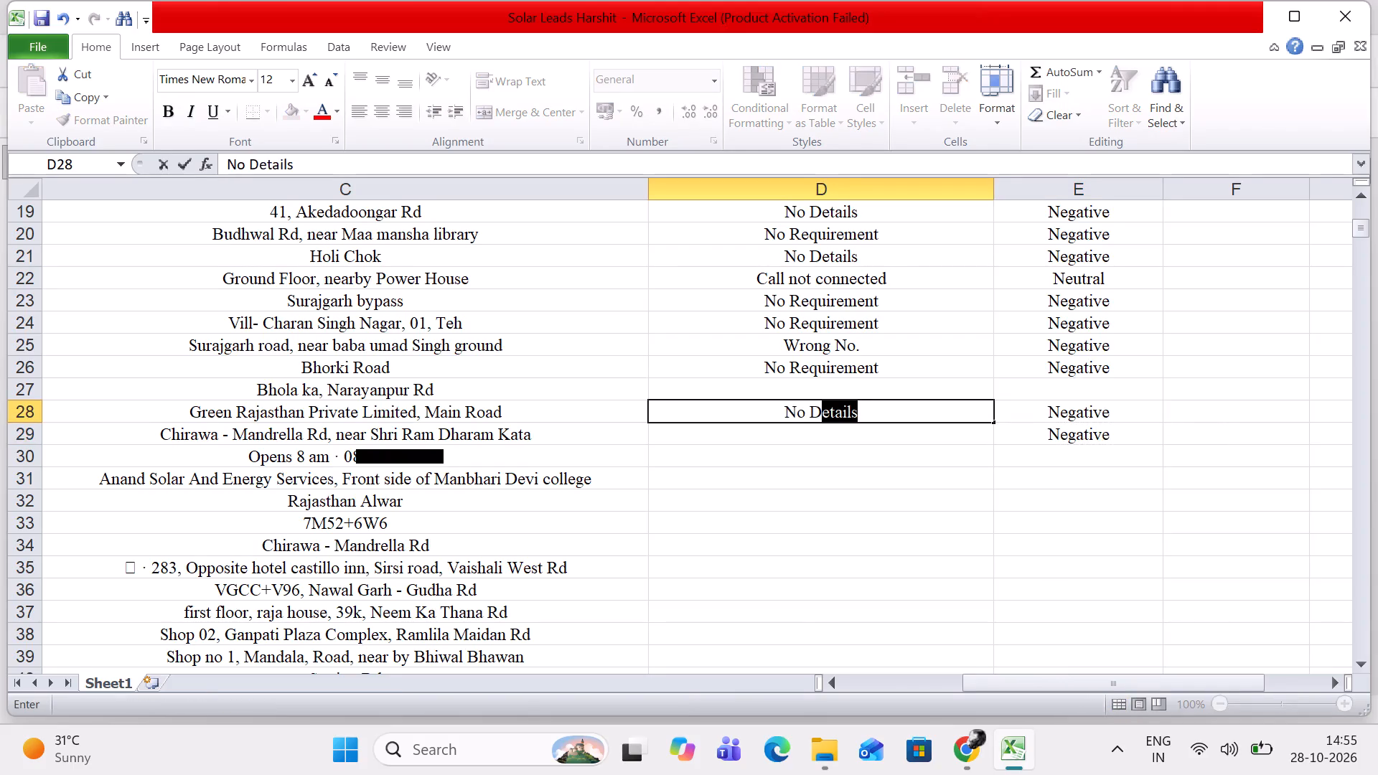
{"action": "key", "text": "Return"}
{"action": "type", "text": "No D"}
{"action": "key", "text": "Return"}
Record the remark "Not Picked up the call" and the status "Neutral" in row 27 for Balaji solar solutions.
{"action": "key", "text": "Up"}
{"action": "key", "text": "Up"}
{"action": "key", "text": "Up"}
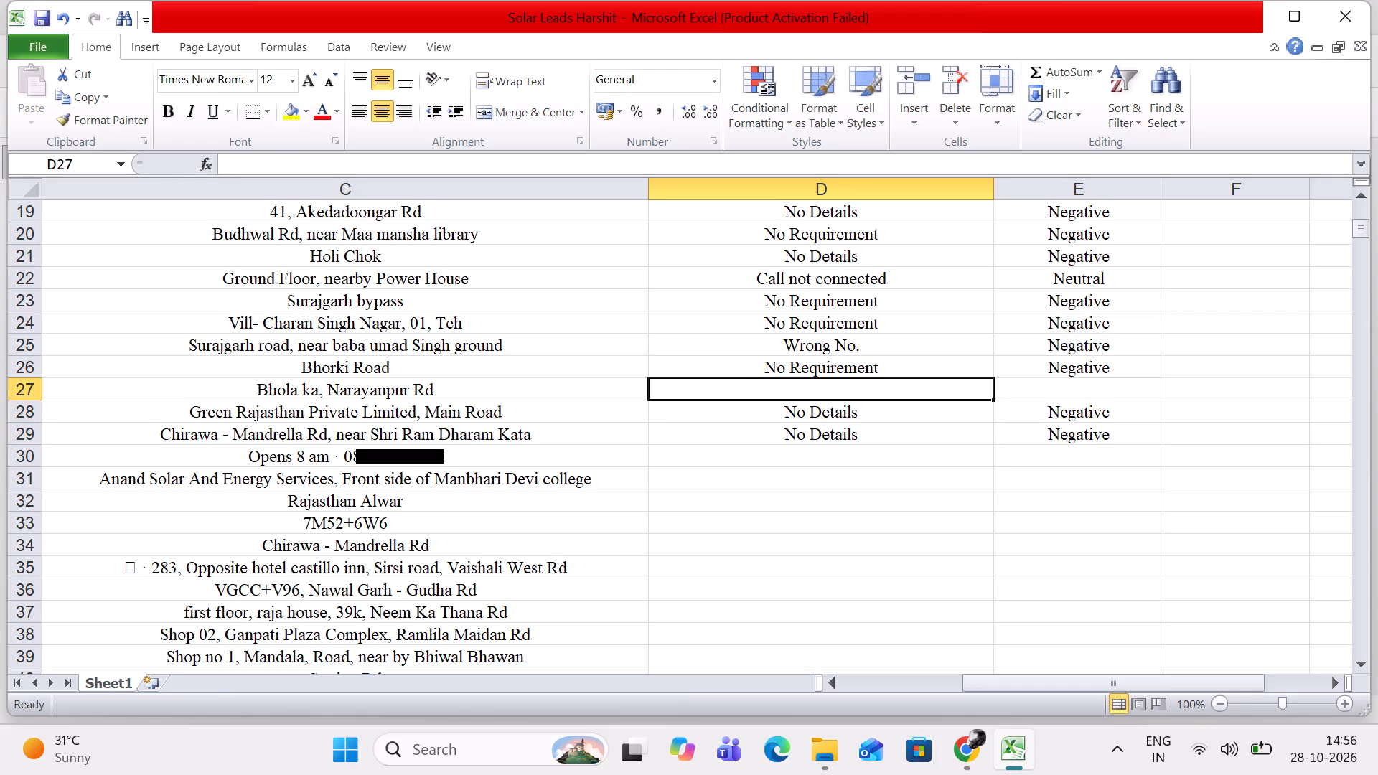
{"action": "type", "text": "Not"}
{"action": "key", "text": "space"}
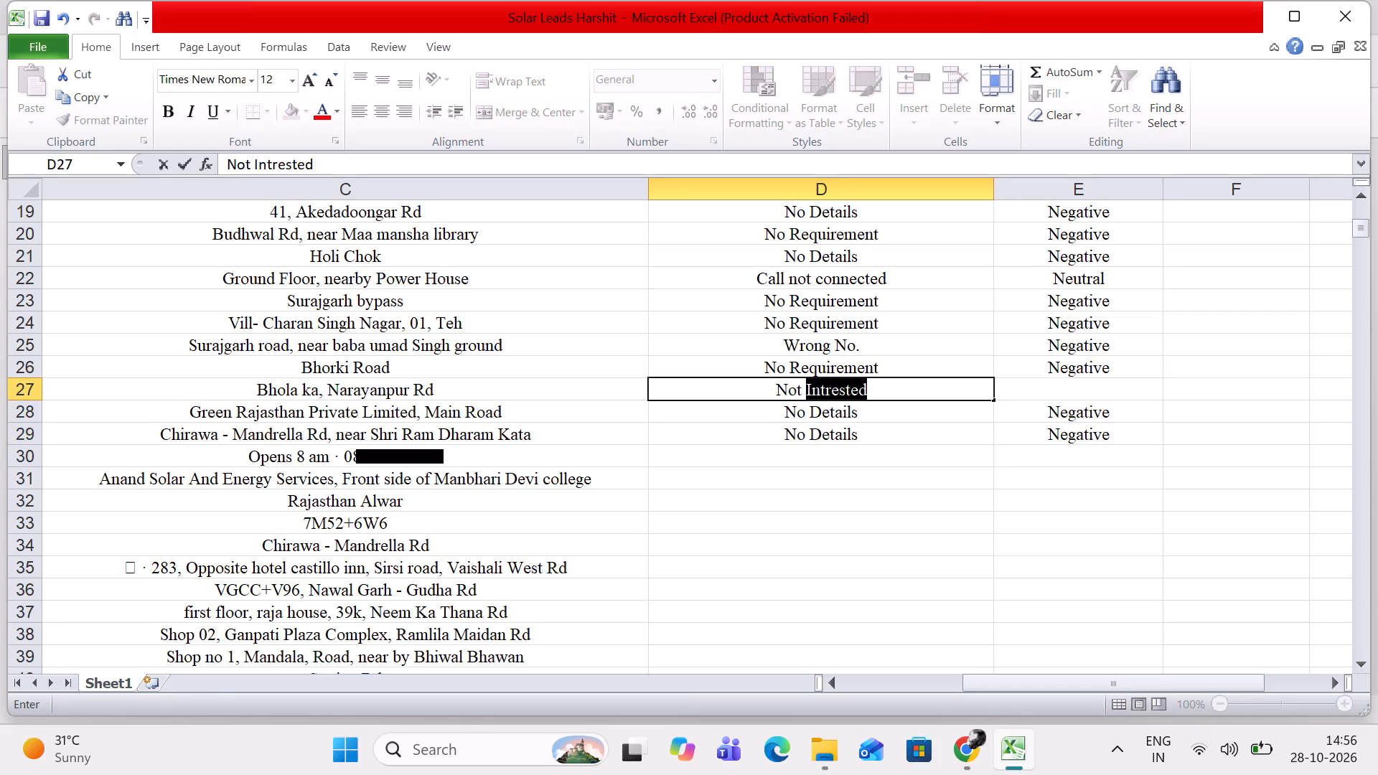
{"action": "key", "text": "shift+p"}
{"action": "type", "text": "ic"}
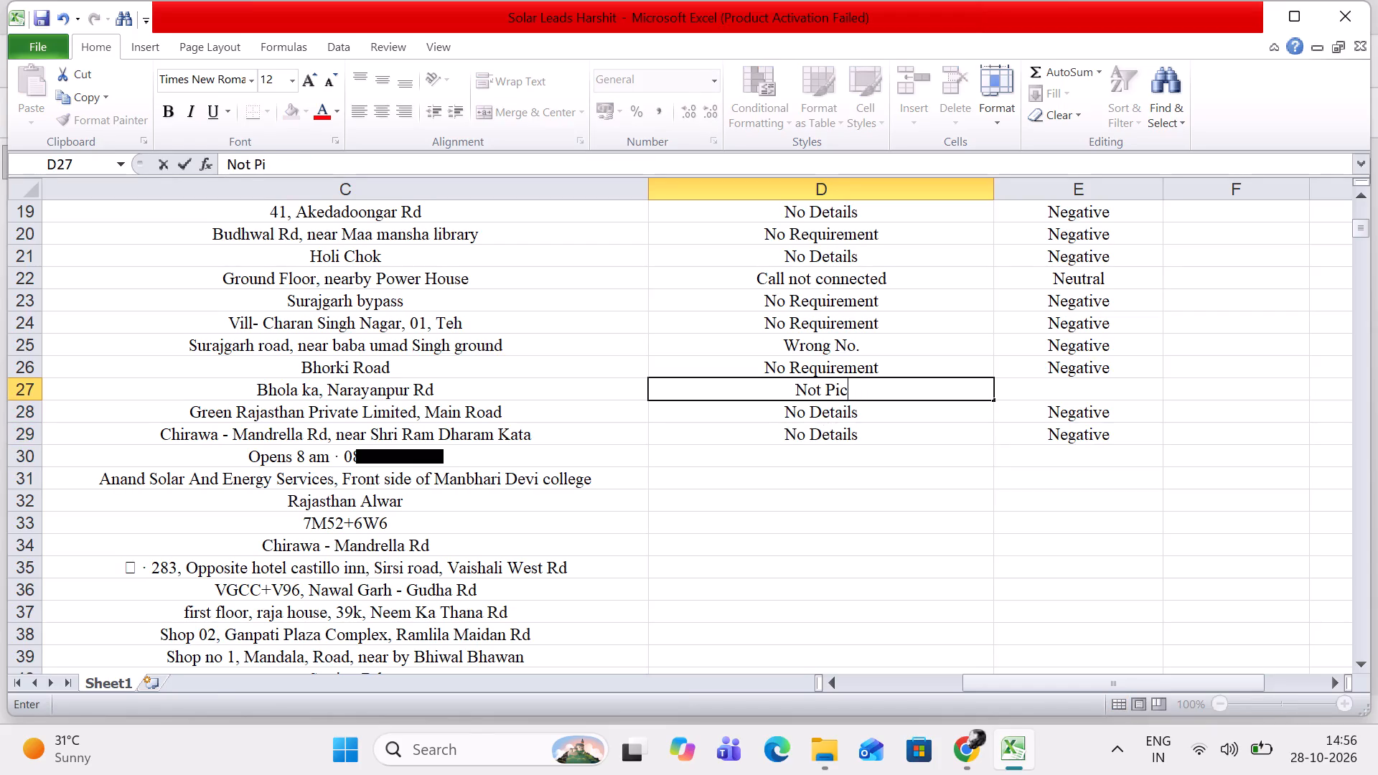
{"action": "type", "text": "ked"}
{"action": "key", "text": "space"}
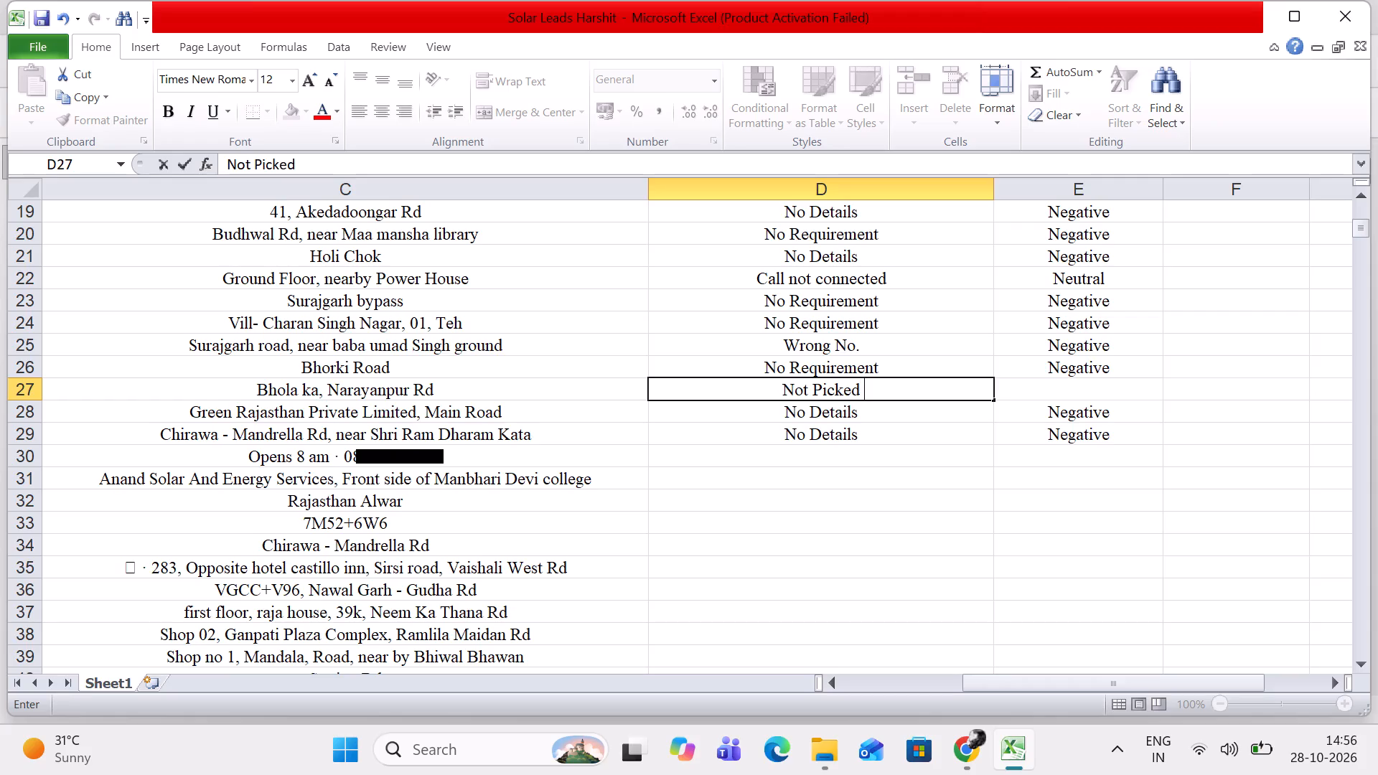
{"action": "type", "text": "up th"}
{"action": "key", "text": "e"}
{"action": "key", "text": "space"}
{"action": "type", "text": "call"}
{"action": "key", "text": "Tab"}
{"action": "type", "text": "Neutra"}
{"action": "key", "text": "Return"}
Examine the business names and contact details of the next leads without call remarks, in rows 30 to 32.
{"action": "key", "text": "Down"}
{"action": "key", "text": "Down"}
{"action": "key", "text": "Left"}
{"action": "key", "text": "Left"}
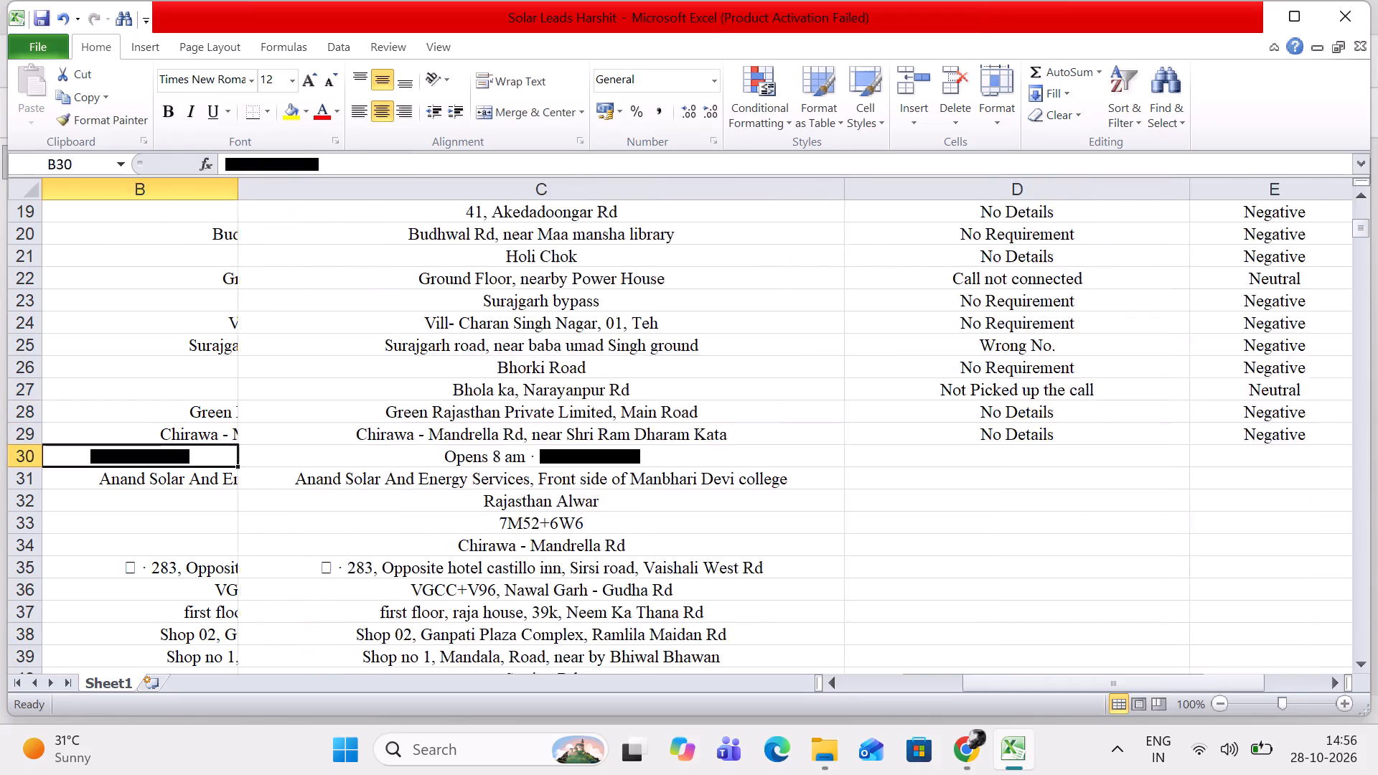
{"action": "key", "text": "Left"}
{"action": "key", "text": "Left"}
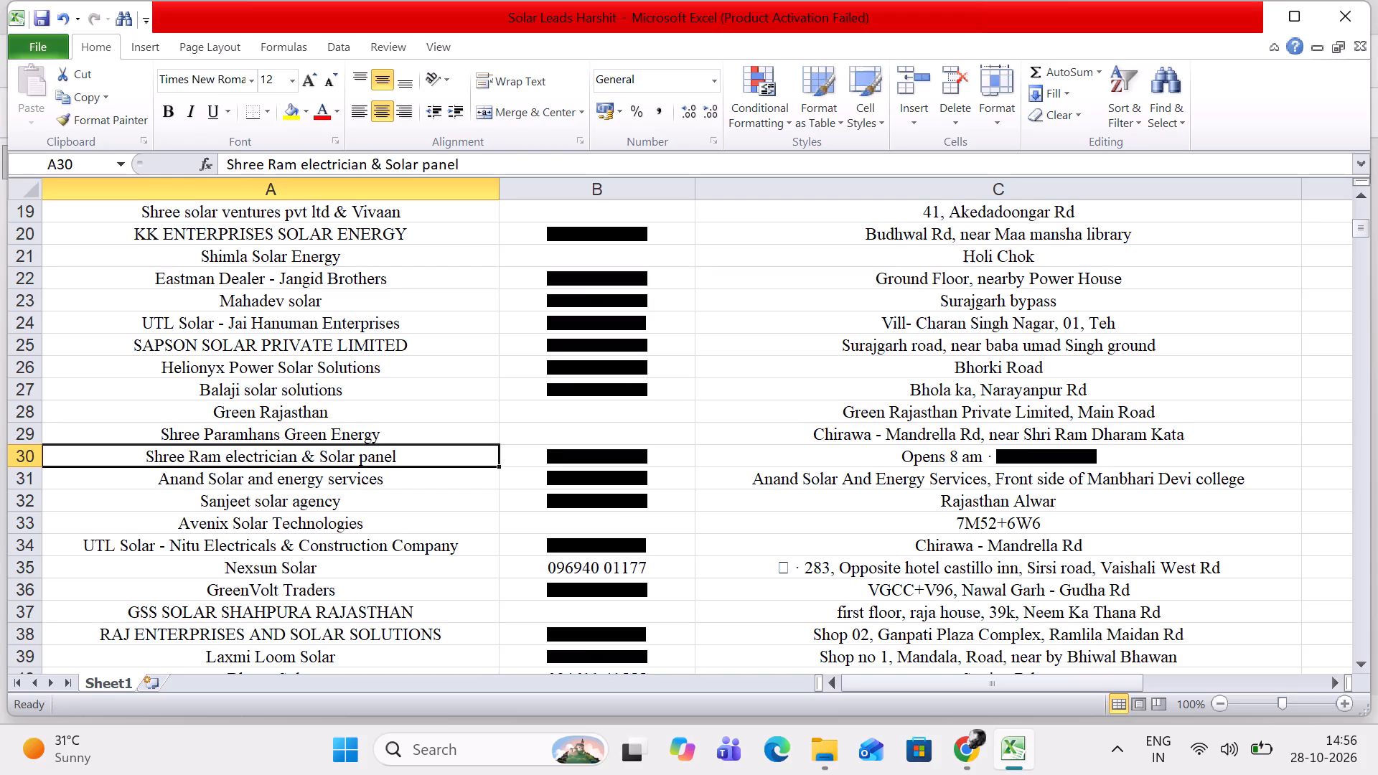
{"action": "key", "text": "Down"}
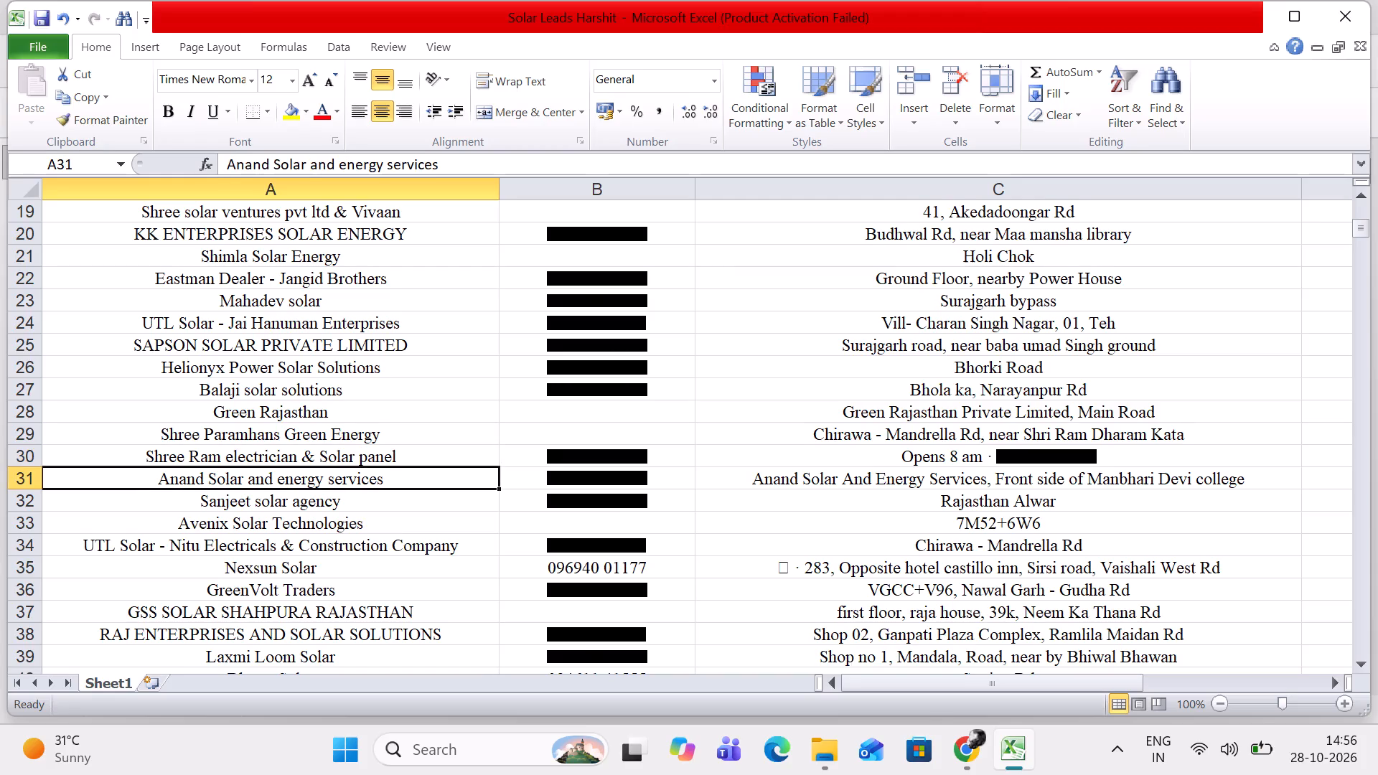
{"action": "key", "text": "Down"}
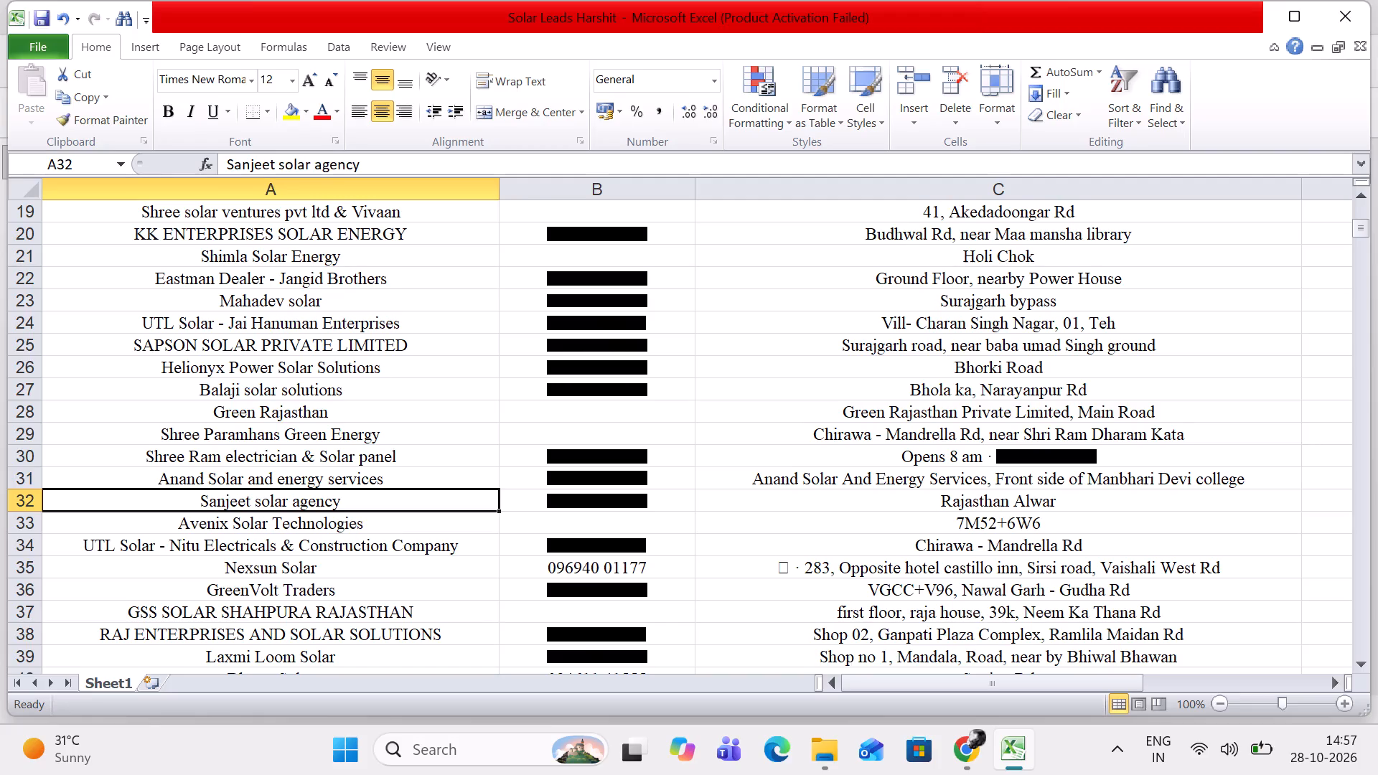
{"action": "key", "text": "Up"}
{"action": "key", "text": "Right"}
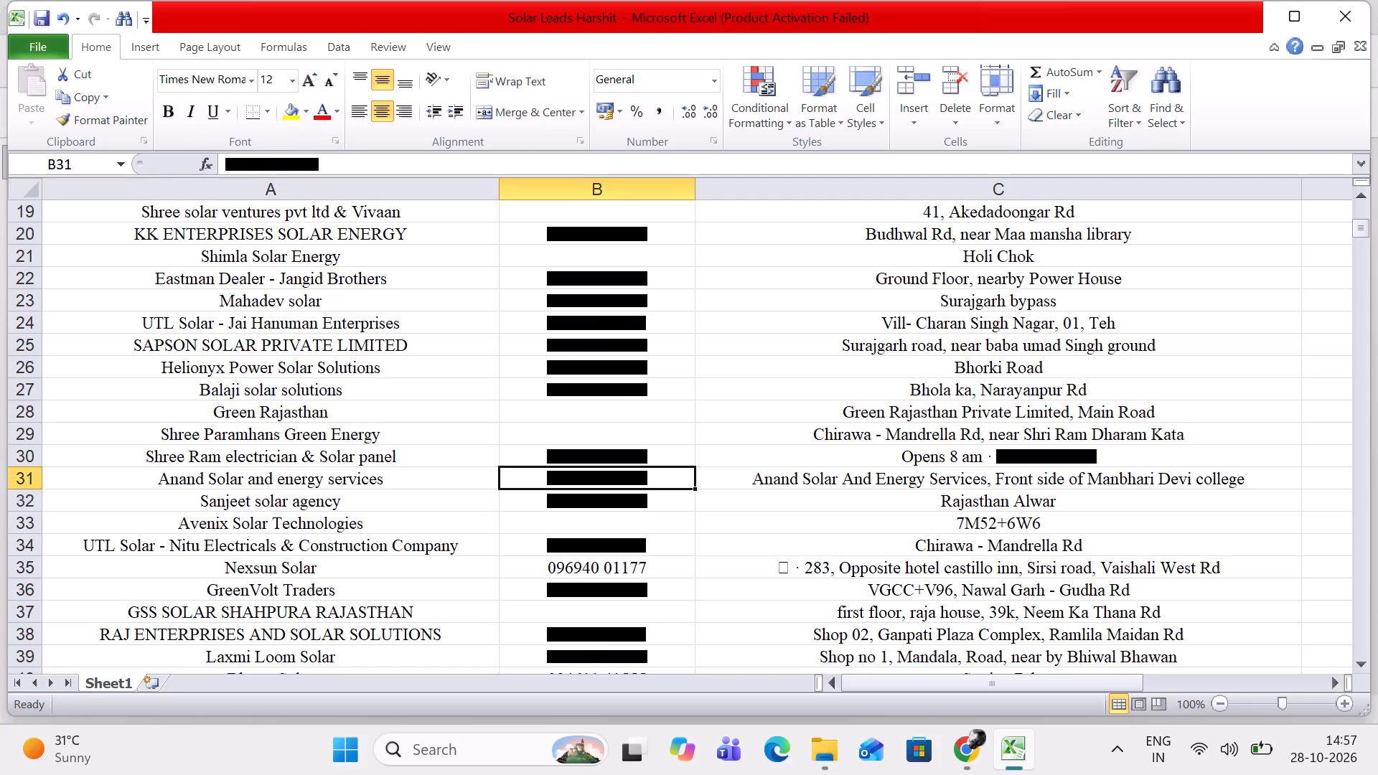
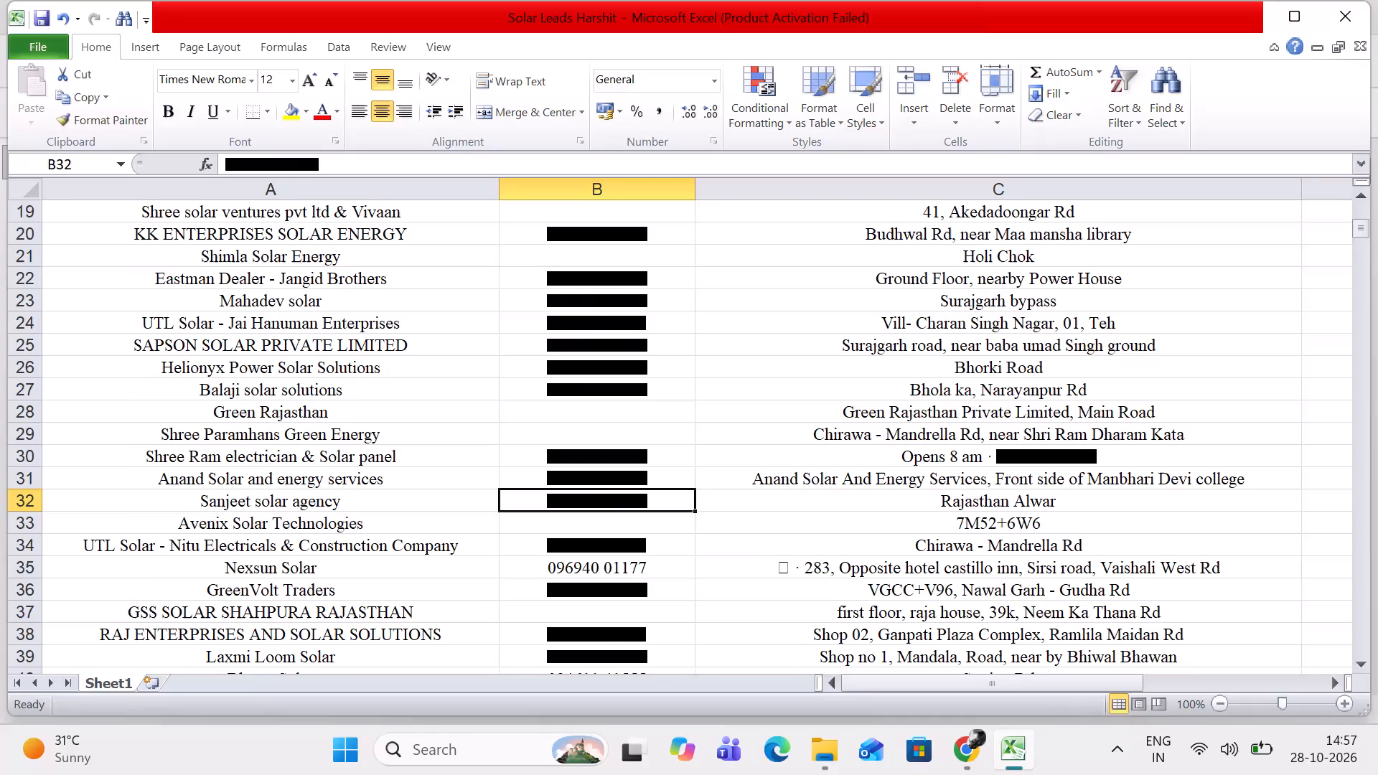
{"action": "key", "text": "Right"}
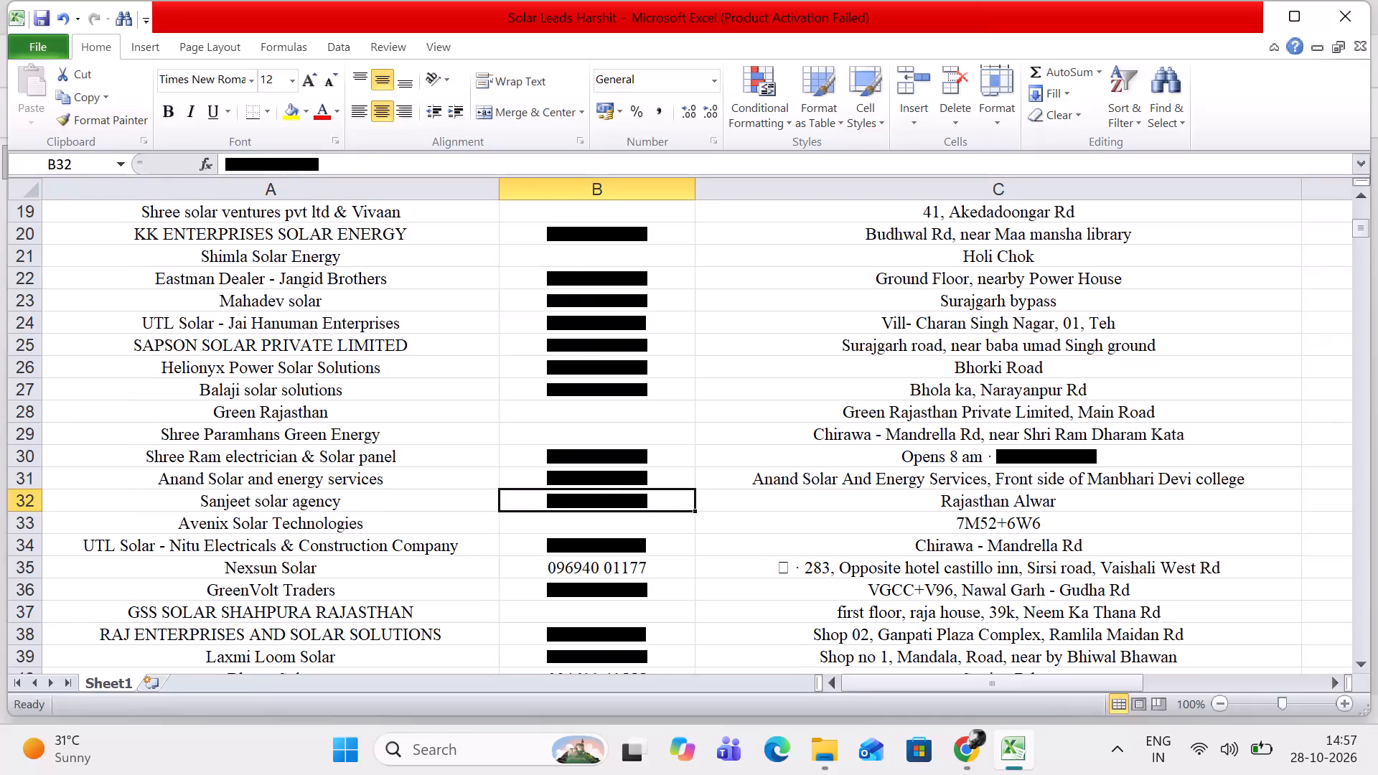
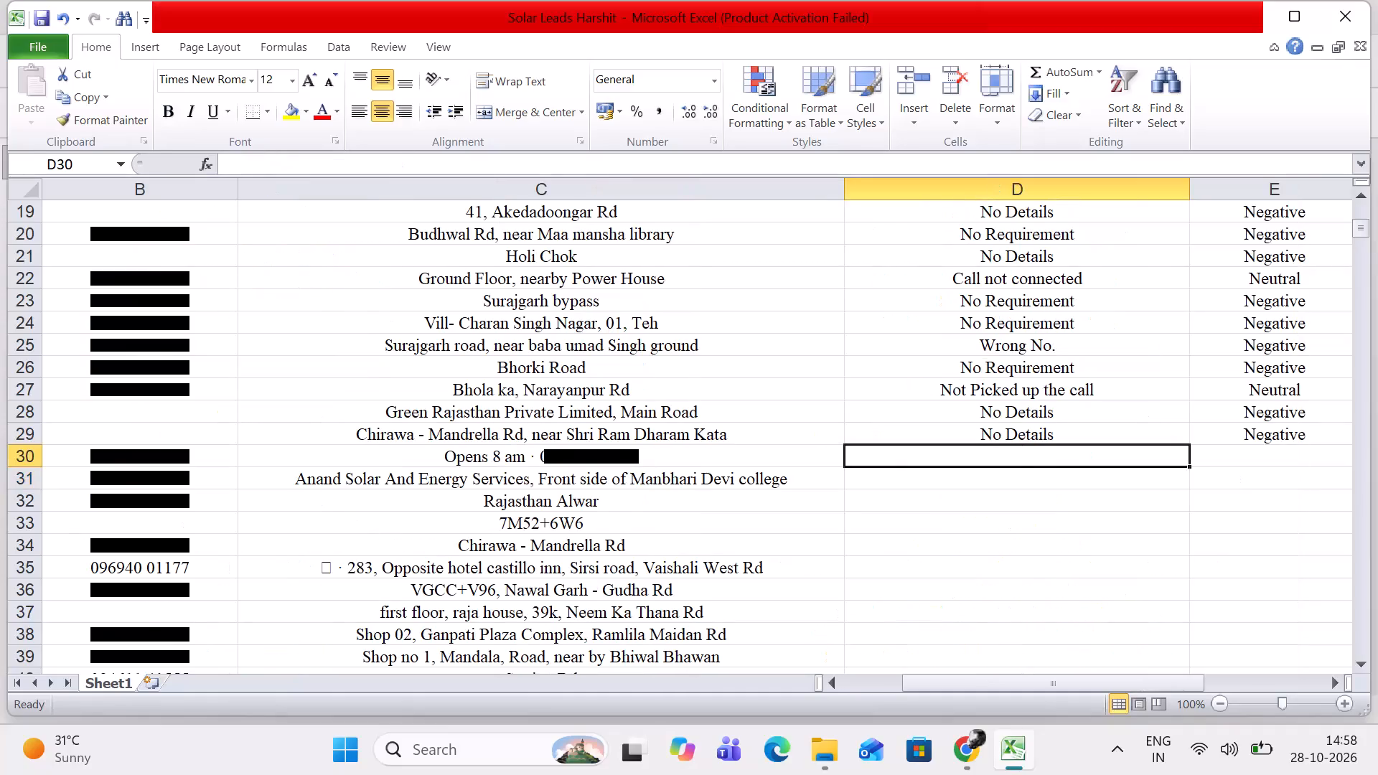
Enter the remark "Not Picked up the call" for the leads in rows 30 to 32.
{"action": "type", "text": "Not"}
{"action": "key", "text": "space"}
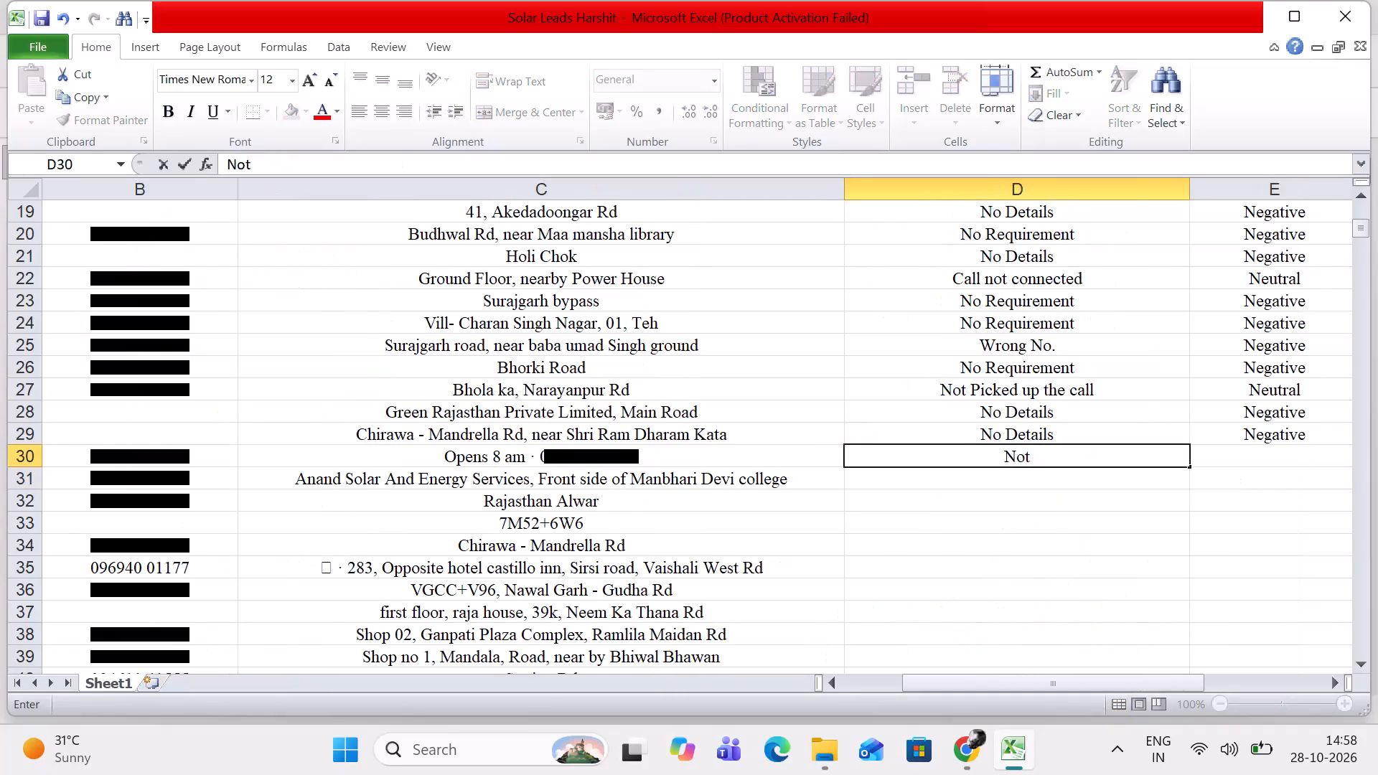
{"action": "key", "text": "shift+p"}
{"action": "key", "text": "Return"}
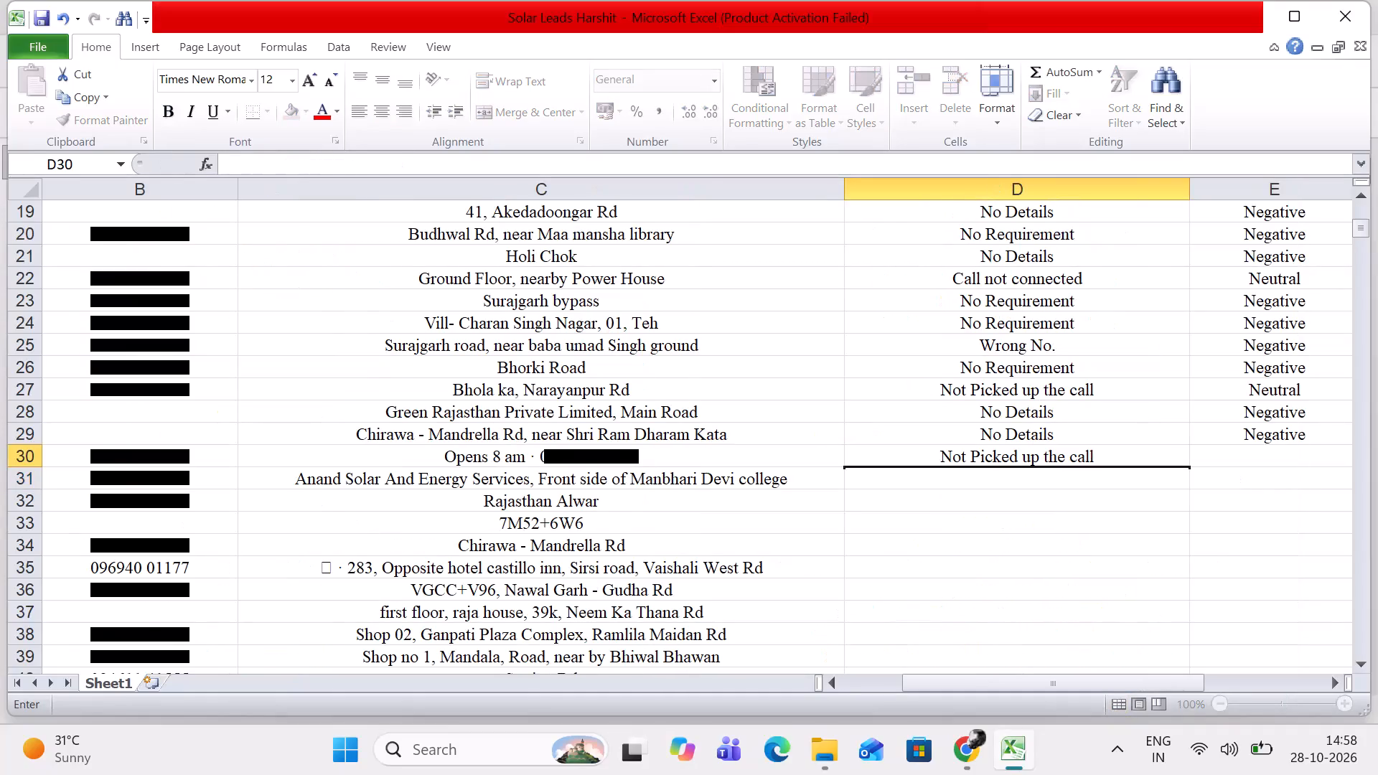
{"action": "type", "text": "Not P"}
{"action": "key", "text": "Return"}
{"action": "type", "text": "Not"}
{"action": "key", "text": "space"}
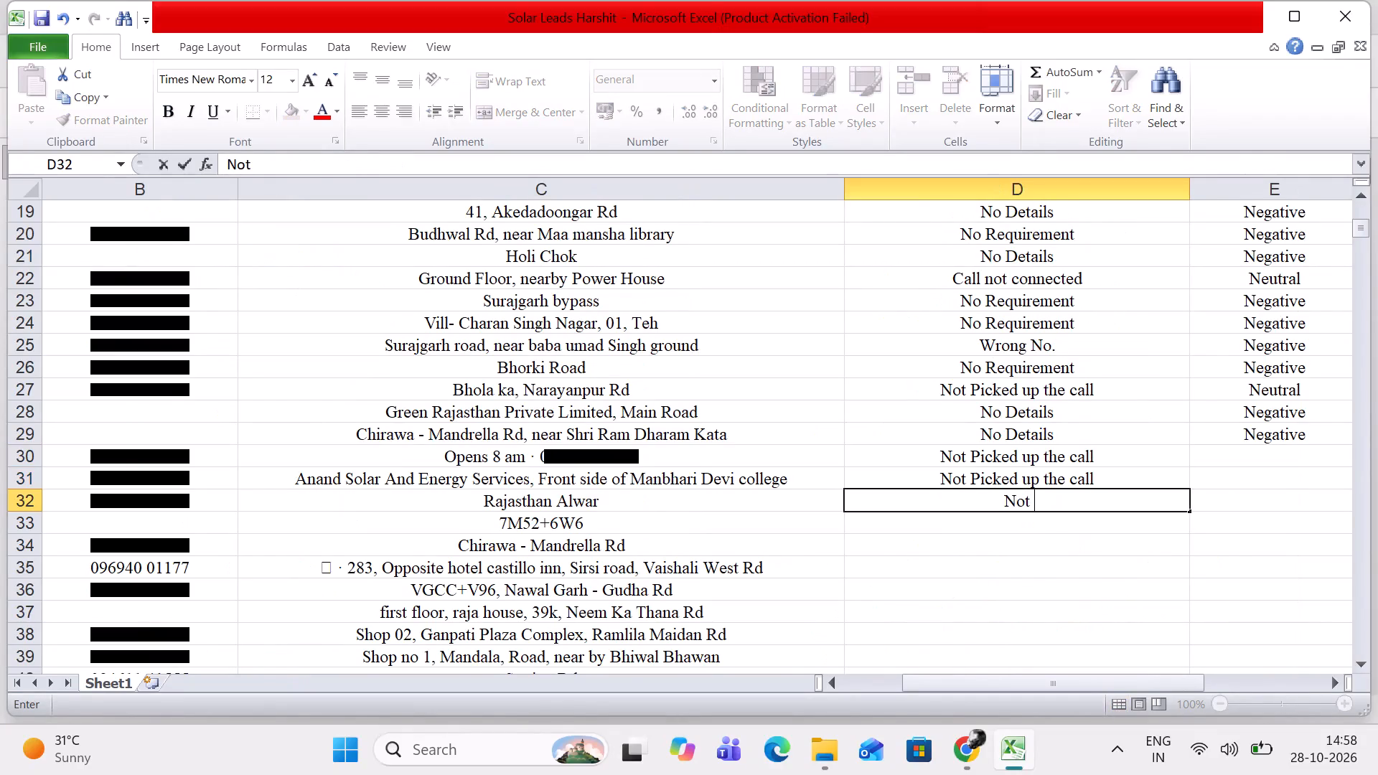
{"action": "key", "text": "shift+p"}
{"action": "key", "text": "Return"}
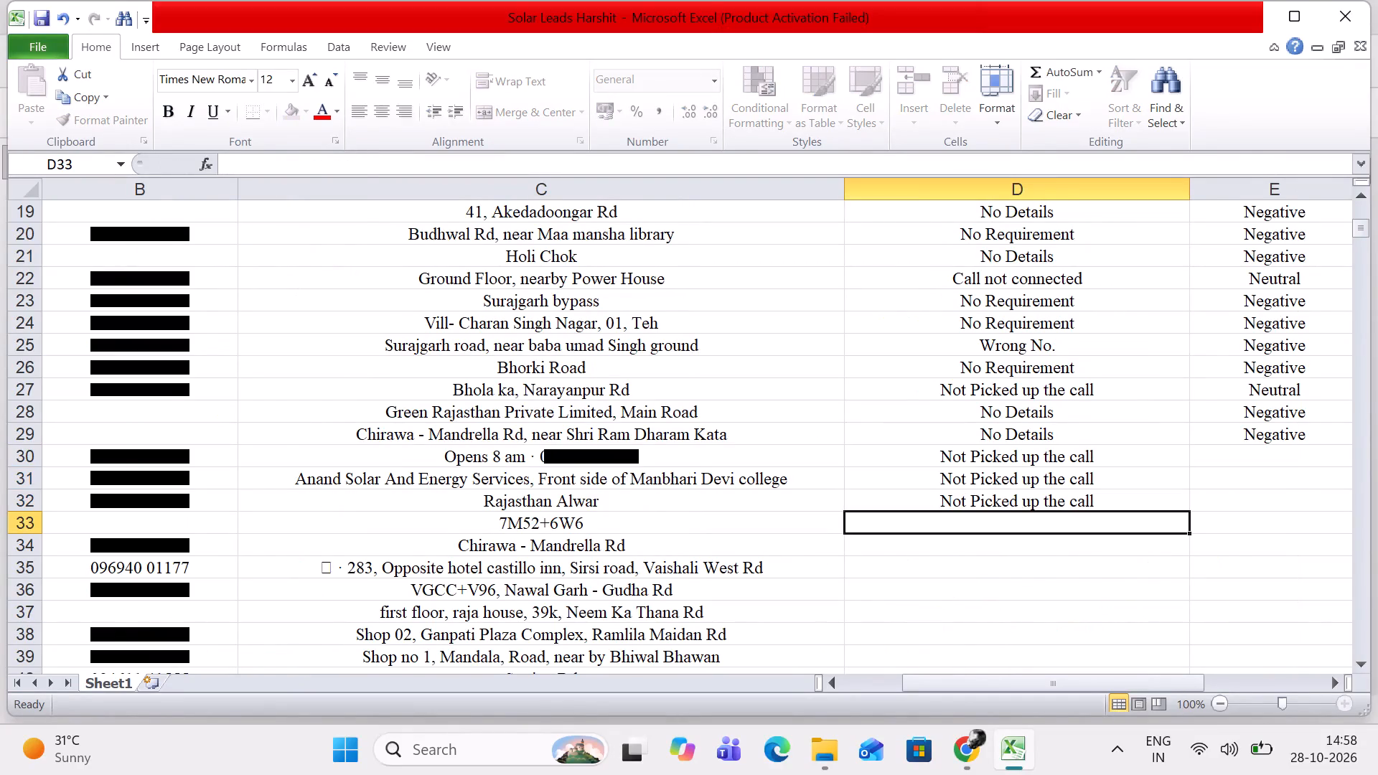
Set the status of the leads in rows 30 to 32 to Neutral.
{"action": "key", "text": "Up"}
{"action": "key", "text": "Up"}
{"action": "key", "text": "Up"}
{"action": "key", "text": "Right"}
{"action": "type", "text": "Neut"}
{"action": "key", "text": "Return"}
{"action": "type", "text": "Neutr"}
{"action": "key", "text": "Return"}
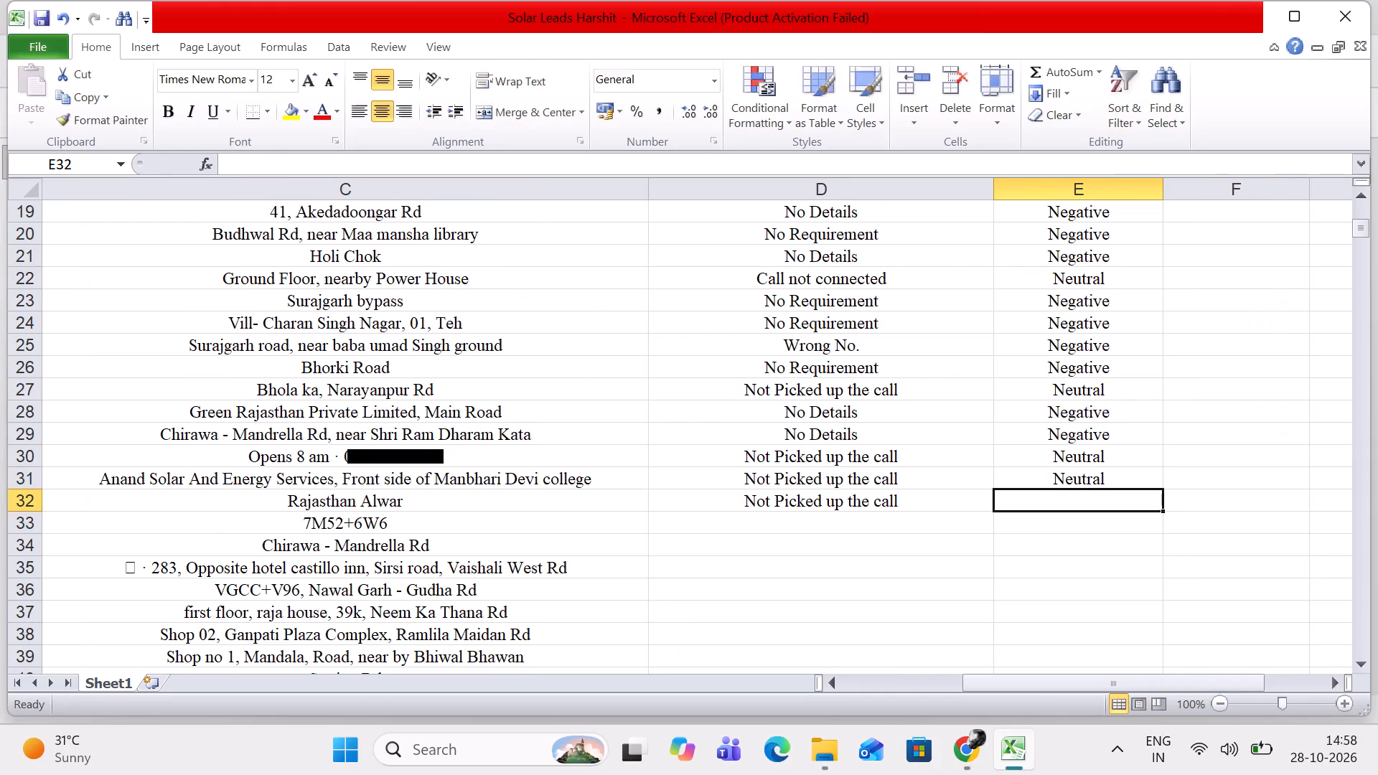
{"action": "type", "text": "Neutra"}
{"action": "key", "text": "Return"}
Fill in the Avenix Solar Technologies lead in row 33 with the remark "No Details" and the status Negative.
{"action": "key", "text": "Left"}
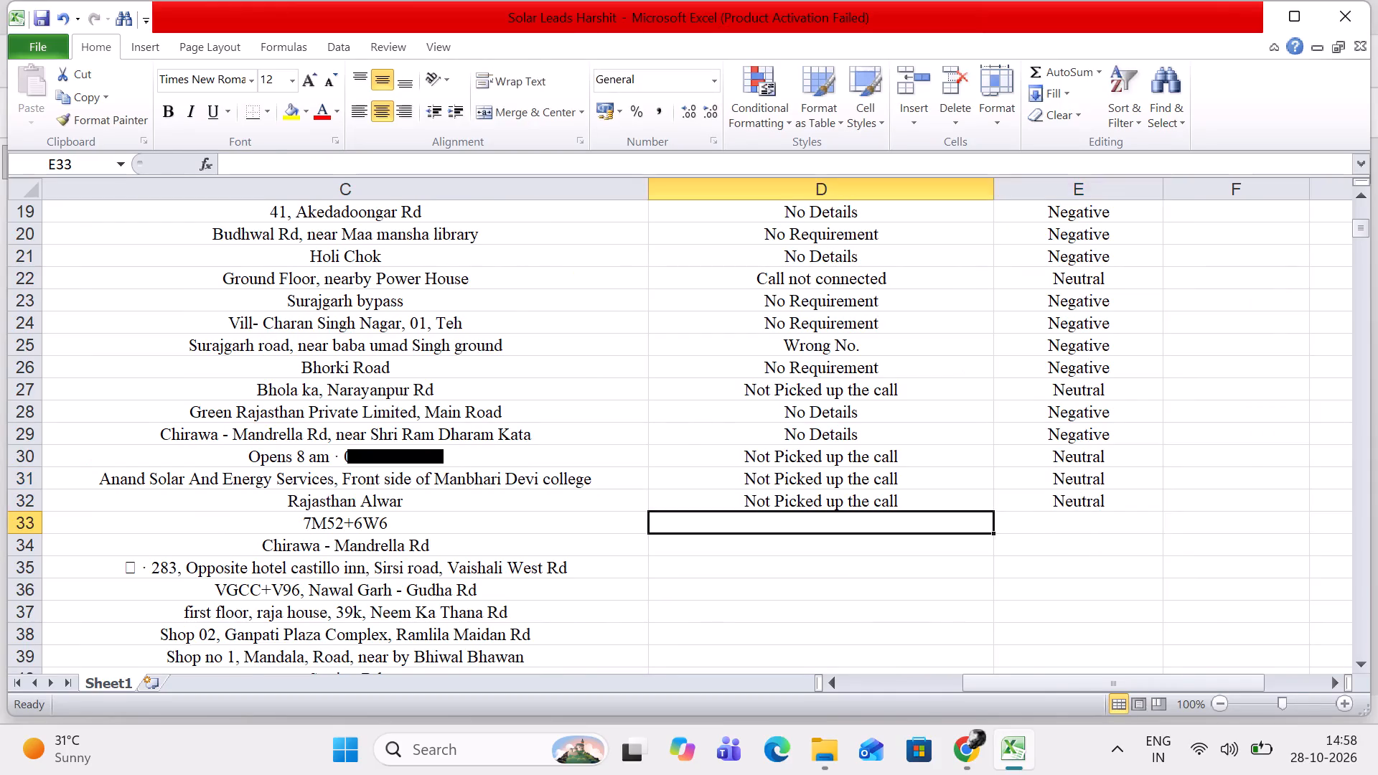
{"action": "key", "text": "Left"}
{"action": "key", "text": "Left"}
{"action": "key", "text": "Left"}
{"action": "key", "text": "Right"}
{"action": "key", "text": "Right"}
{"action": "key", "text": "Right"}
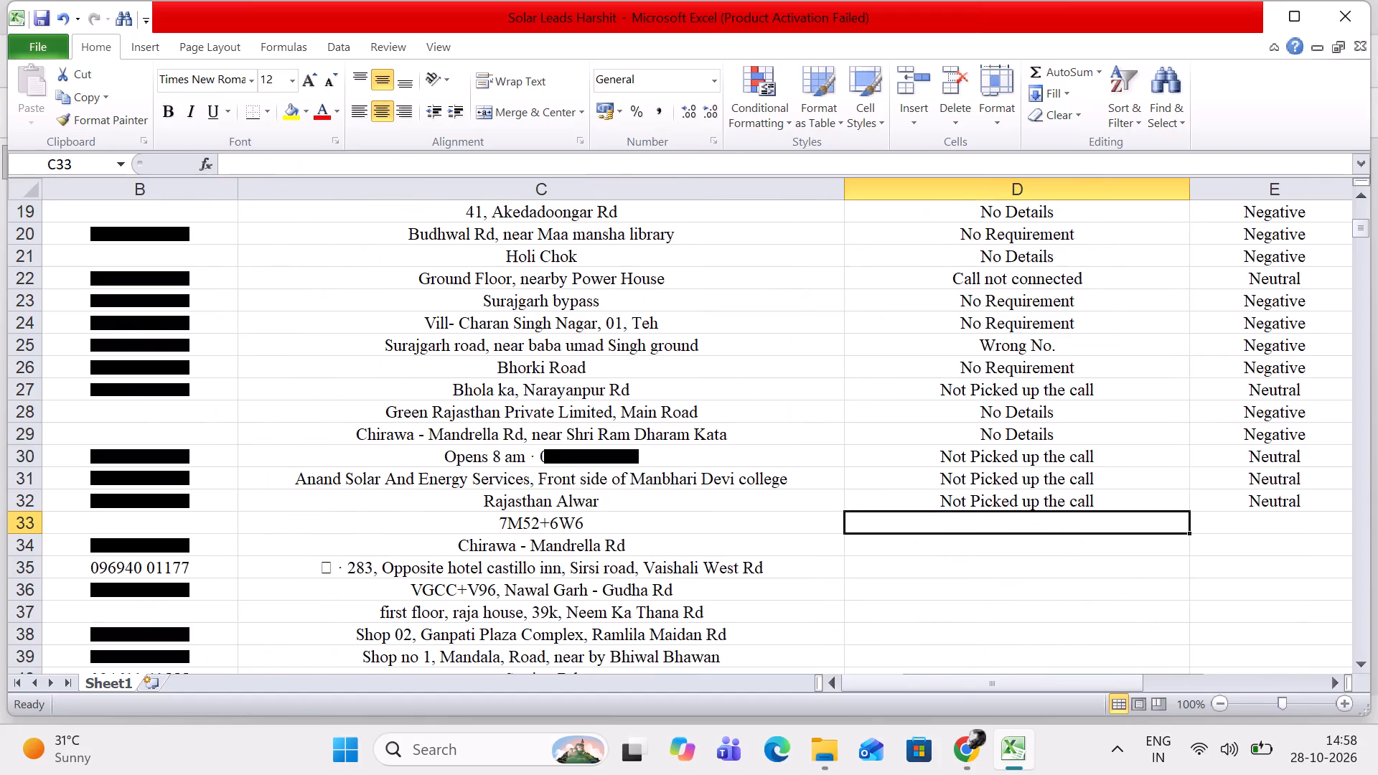
{"action": "key", "text": "Right"}
{"action": "type", "text": "Nega"}
{"action": "key", "text": "Return"}
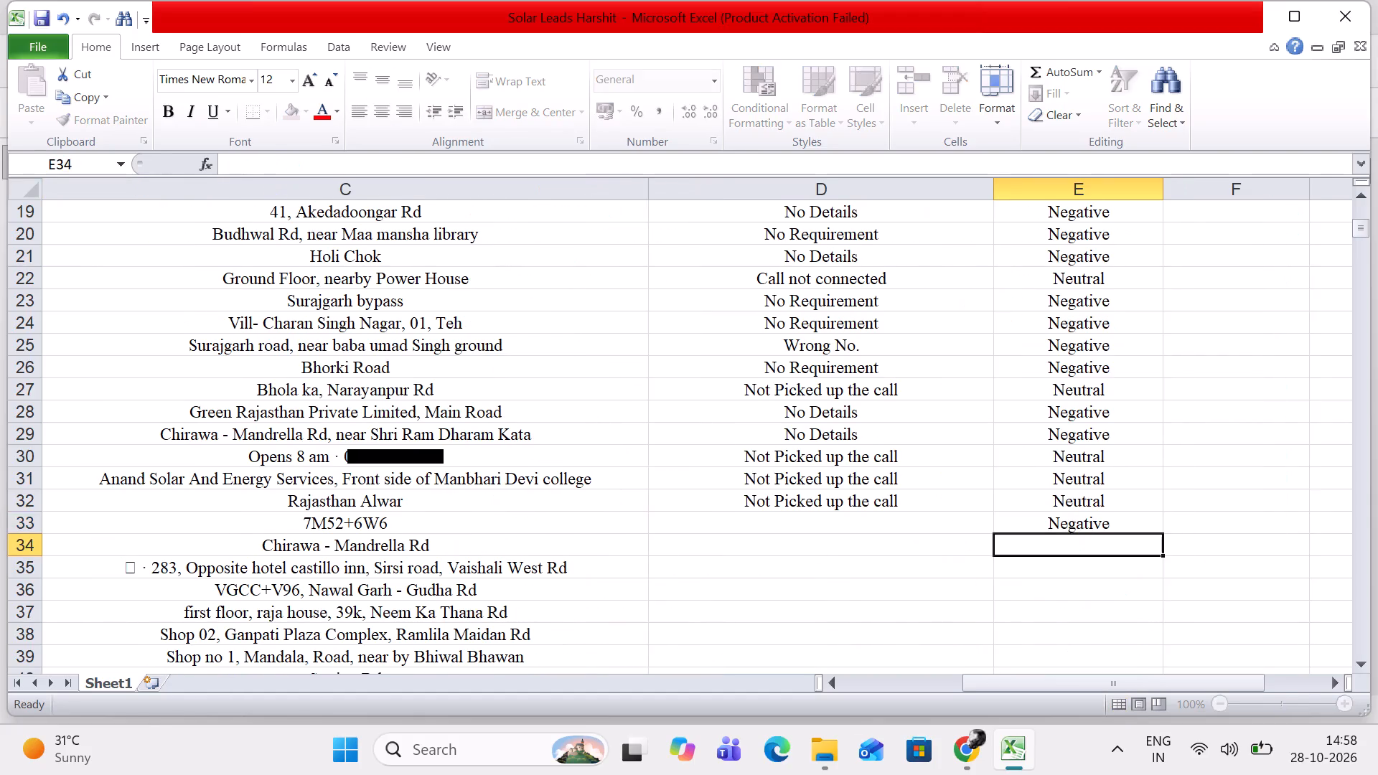
{"action": "key", "text": "Left"}
{"action": "key", "text": "Up"}
{"action": "type", "text": "No D]"}
{"action": "key", "text": "Return"}
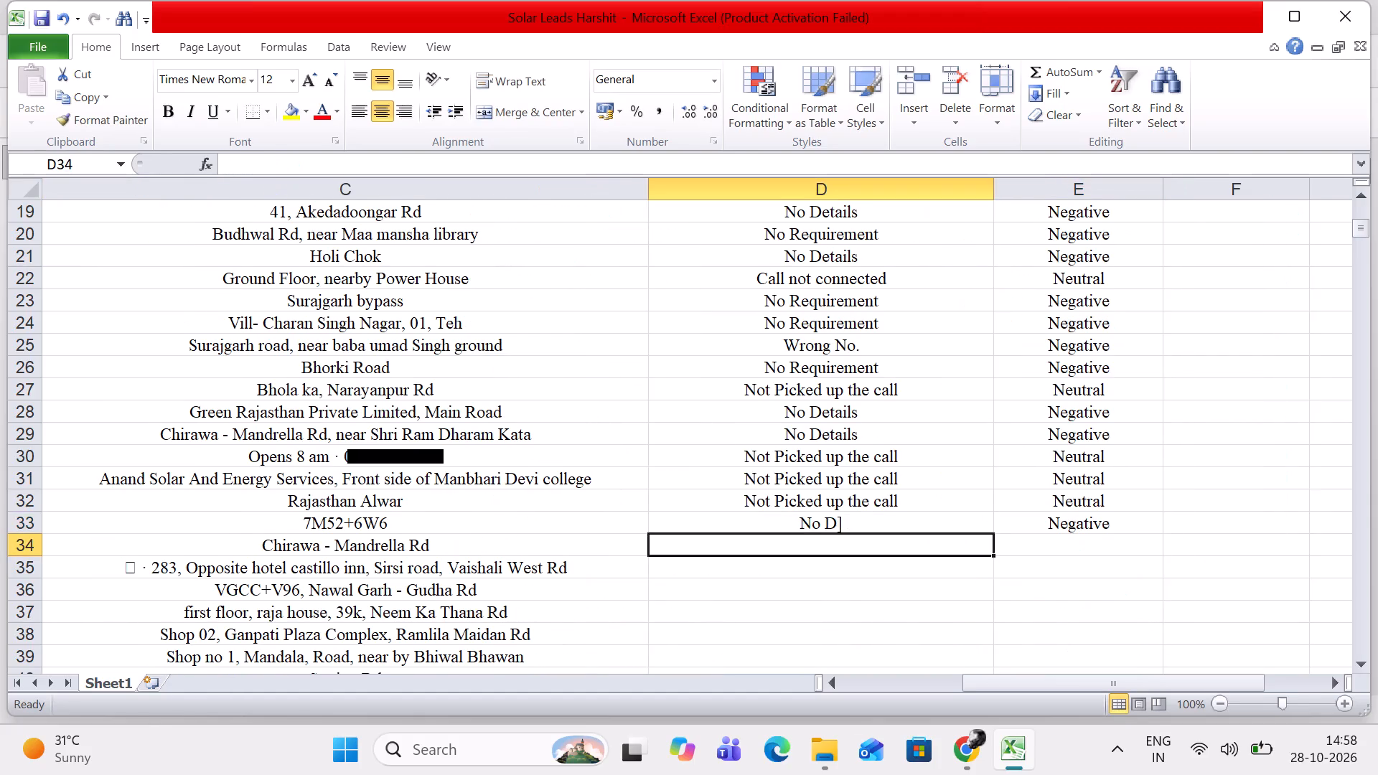
{"action": "key", "text": "Up"}
{"action": "type", "text": "No D"}
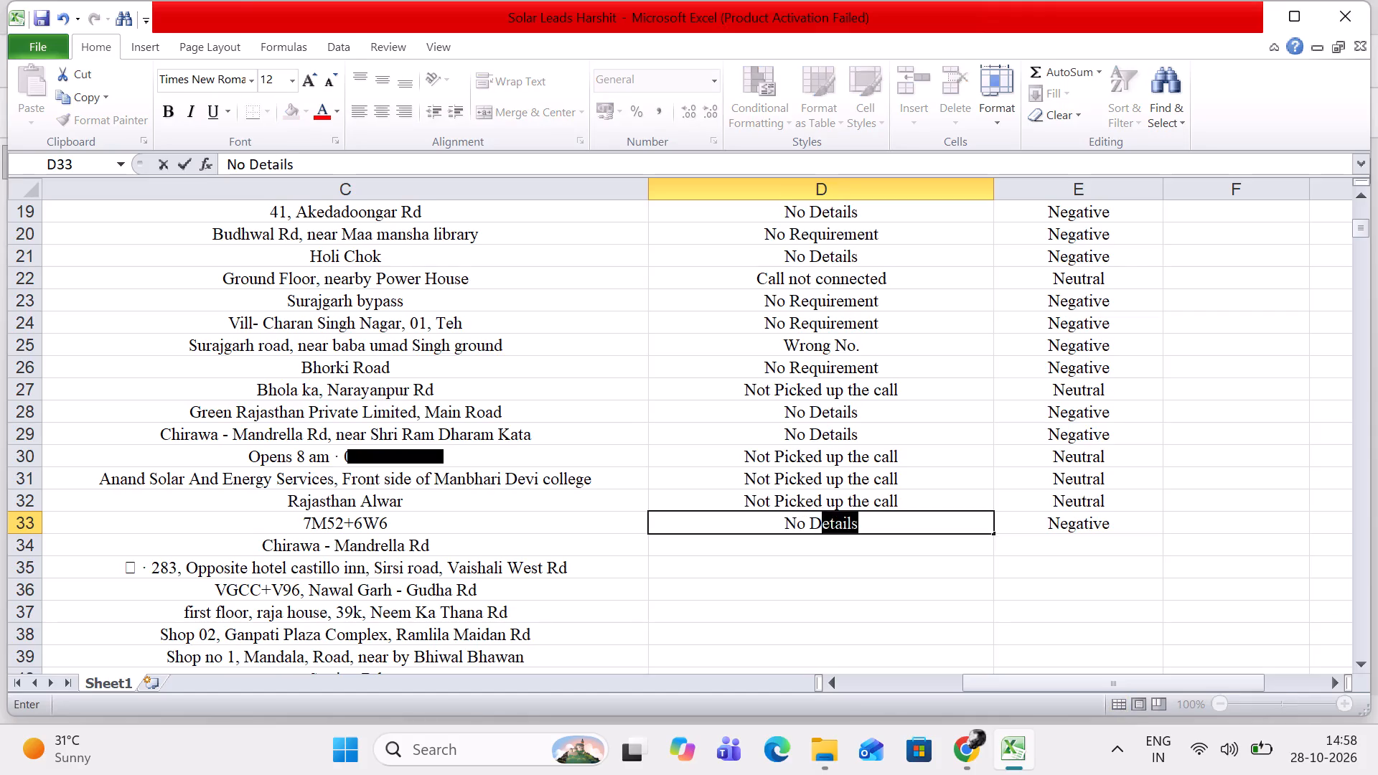
{"action": "key", "text": "Return"}
Fill in the GSS Solar Shahpura Rajasthan lead in row 37 with the remark "No Details" and the status Negative.
{"action": "key", "text": "Left"}
{"action": "key", "text": "Left"}
{"action": "key", "text": "Left"}
{"action": "key", "text": "Left"}
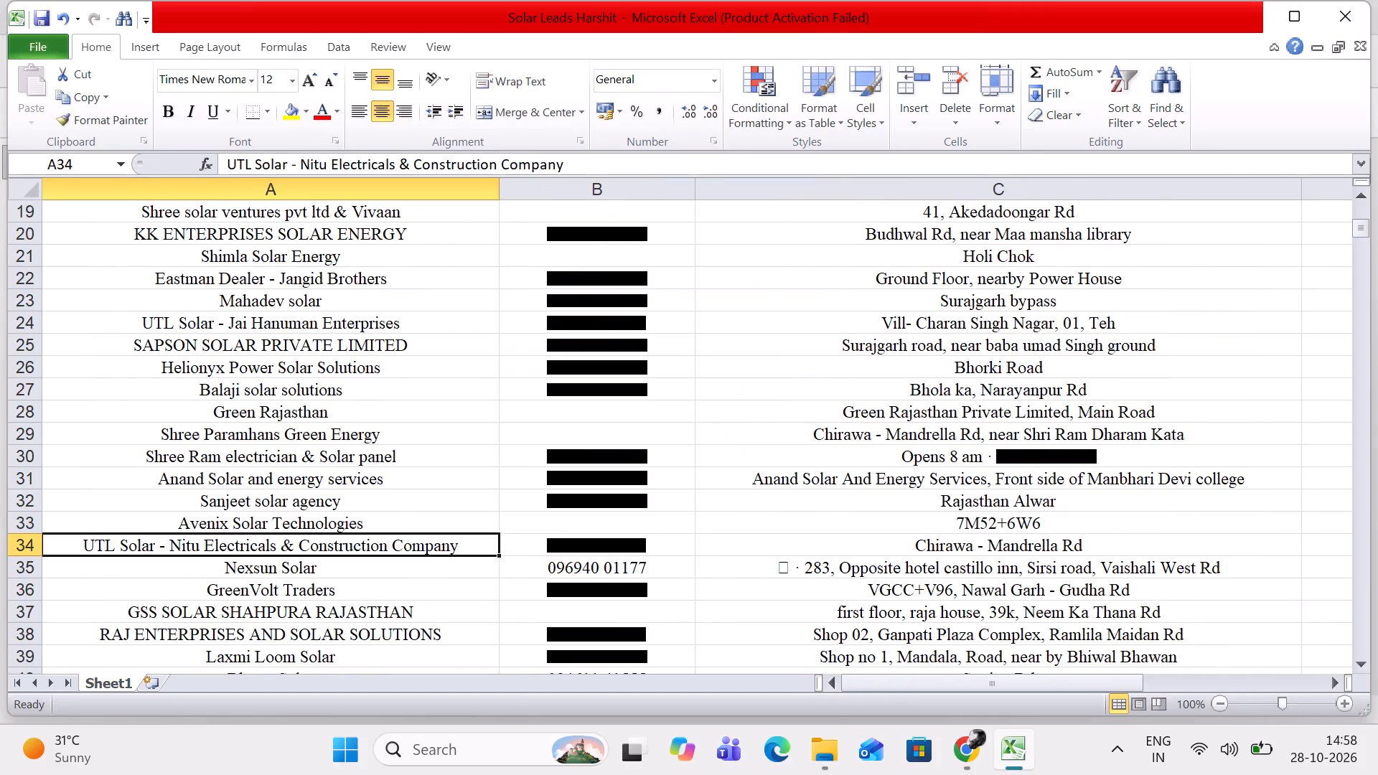
{"action": "key", "text": "Down"}
{"action": "key", "text": "Down"}
{"action": "key", "text": "Down"}
{"action": "key", "text": "Right"}
{"action": "key", "text": "Right"}
{"action": "key", "text": "Right"}
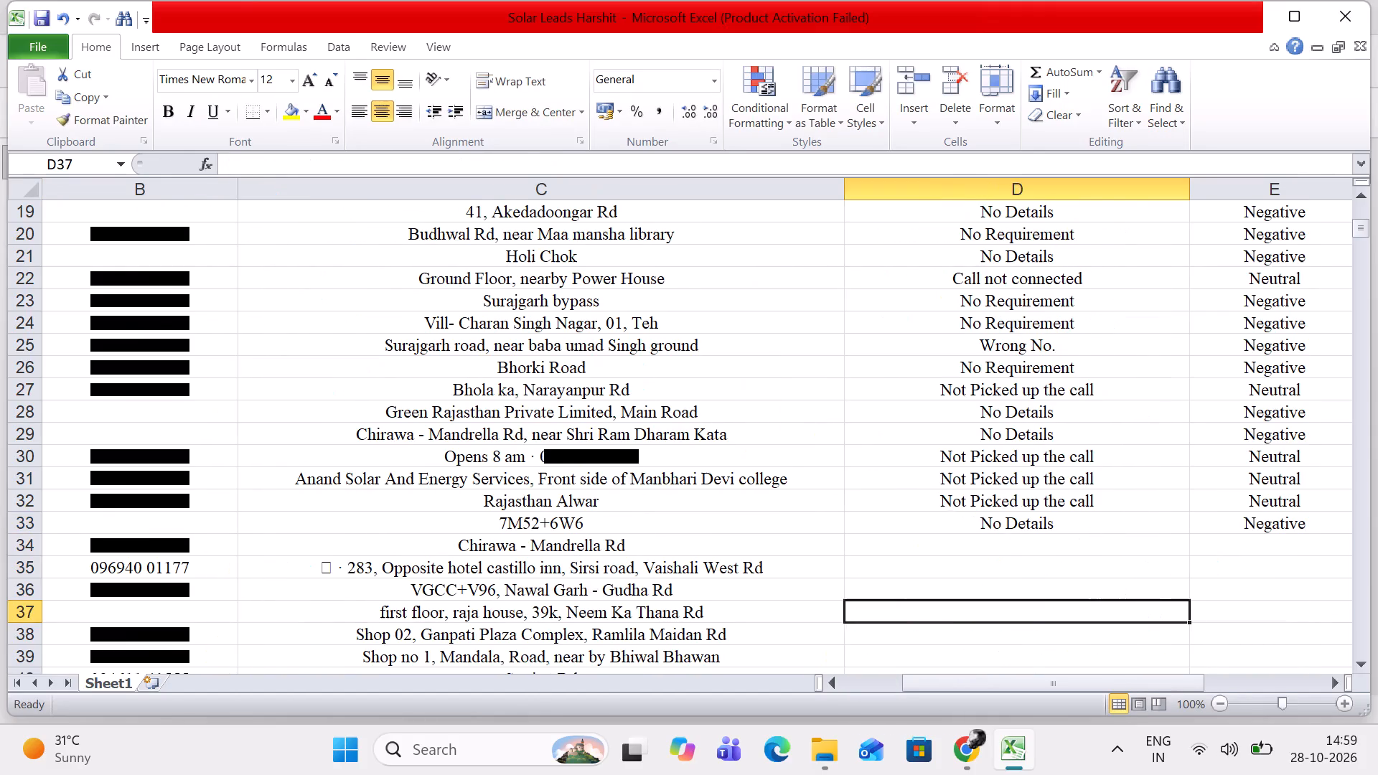
{"action": "type", "text": "No D"}
{"action": "key", "text": "Return"}
{"action": "key", "text": "Right"}
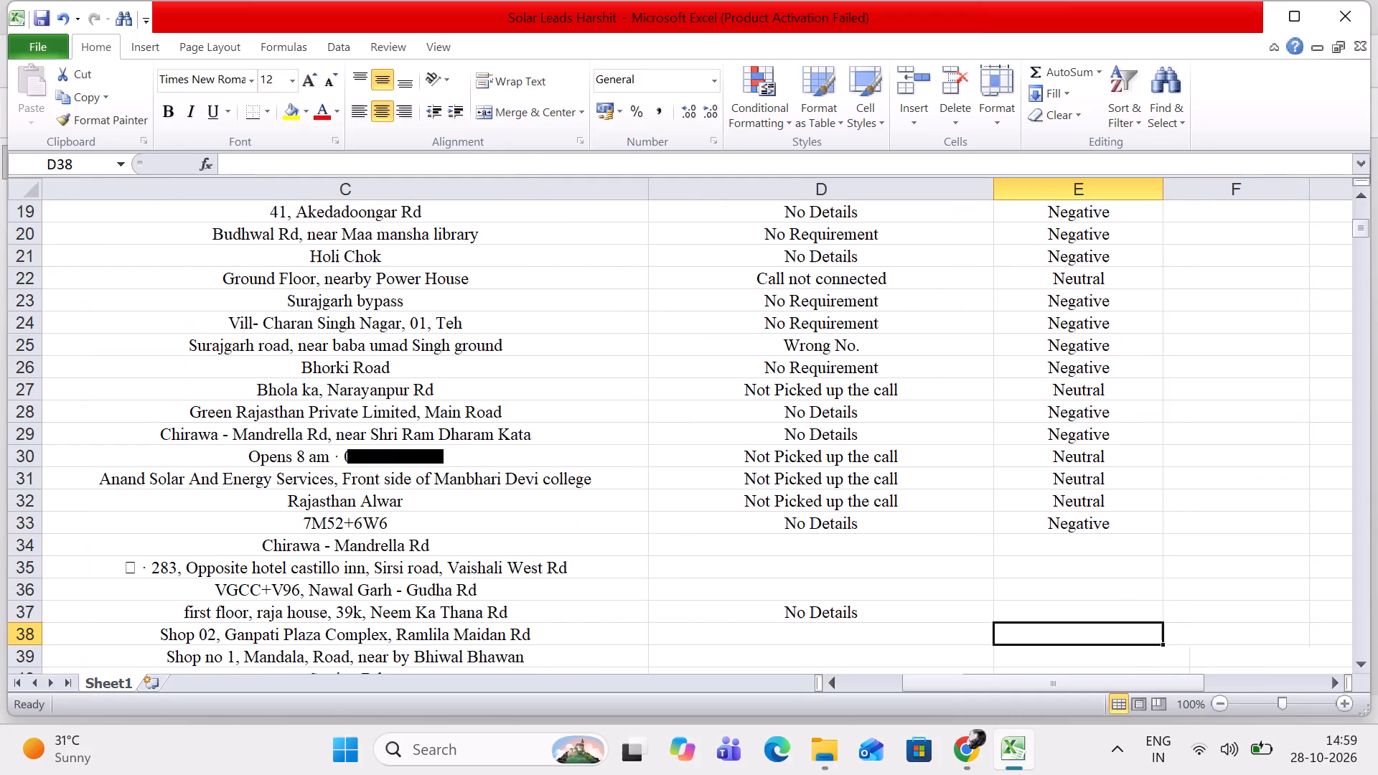
{"action": "key", "text": "Up"}
{"action": "type", "text": "Negat"}
{"action": "key", "text": "Return"}
Review the company names and contact details of the leads without remarks in rows 34 to 36.
{"action": "key", "text": "Up"}
{"action": "key", "text": "Up"}
{"action": "key", "text": "Up"}
{"action": "key", "text": "Up"}
{"action": "key", "text": "Left"}
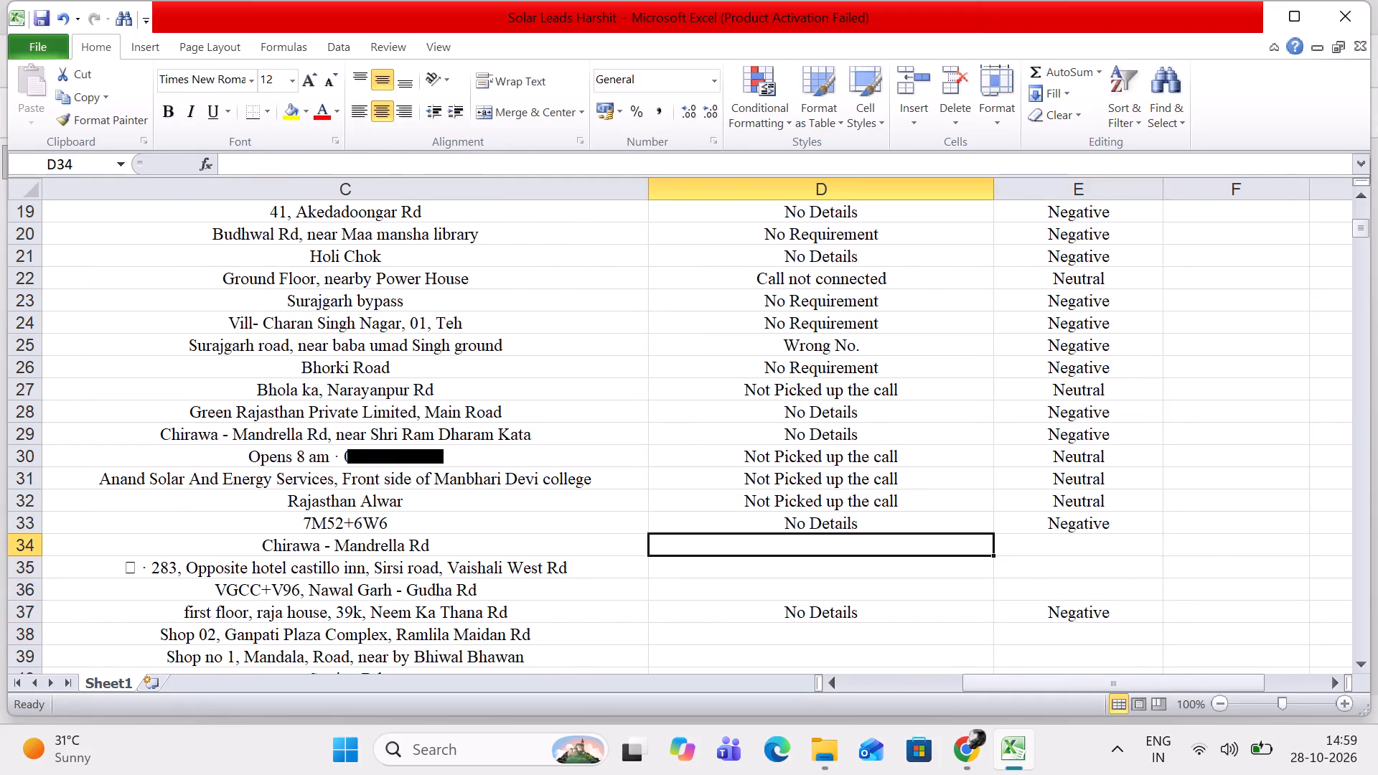
{"action": "key", "text": "Left"}
{"action": "key", "text": "Left"}
{"action": "key", "text": "Left"}
{"action": "key", "text": "Left"}
{"action": "key", "text": "Left"}
{"action": "key", "text": "Left"}
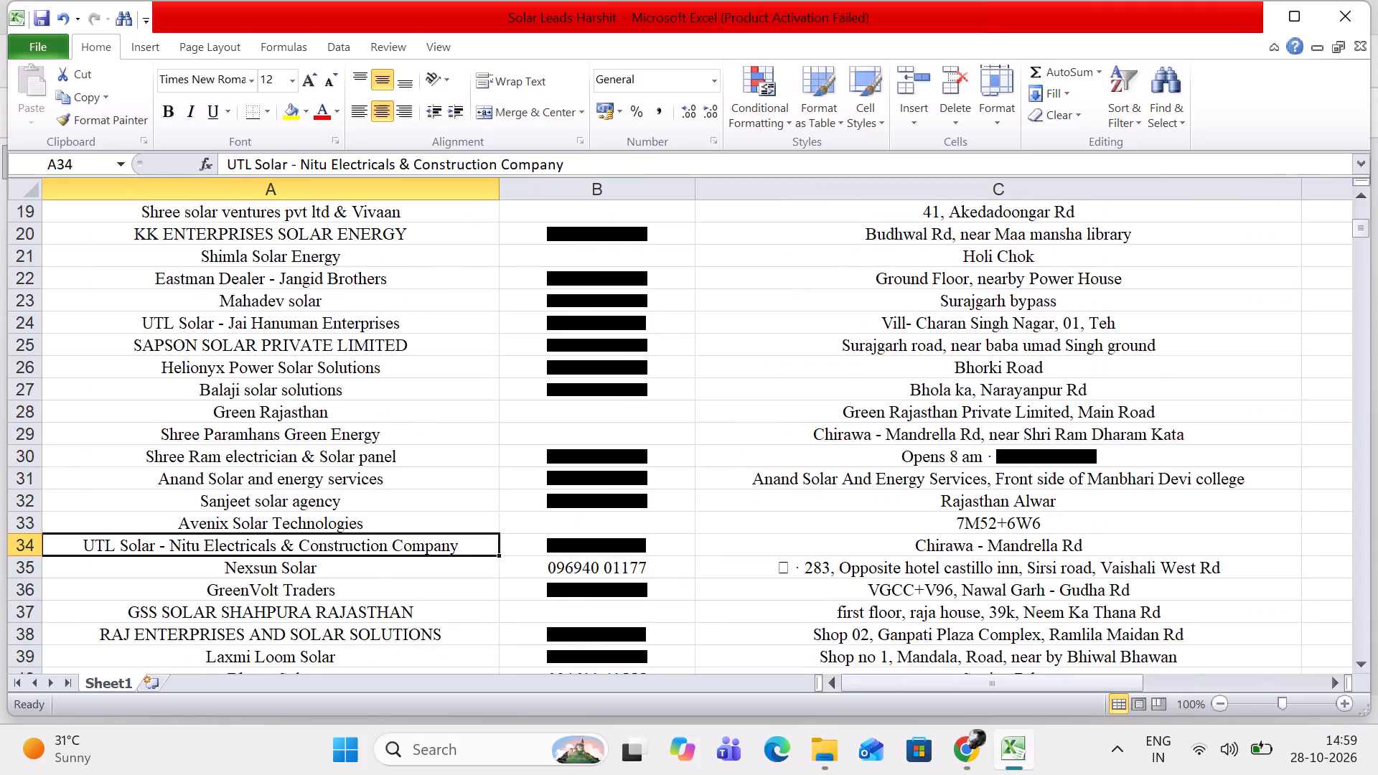
{"action": "key", "text": "Down"}
{"action": "key", "text": "Down"}
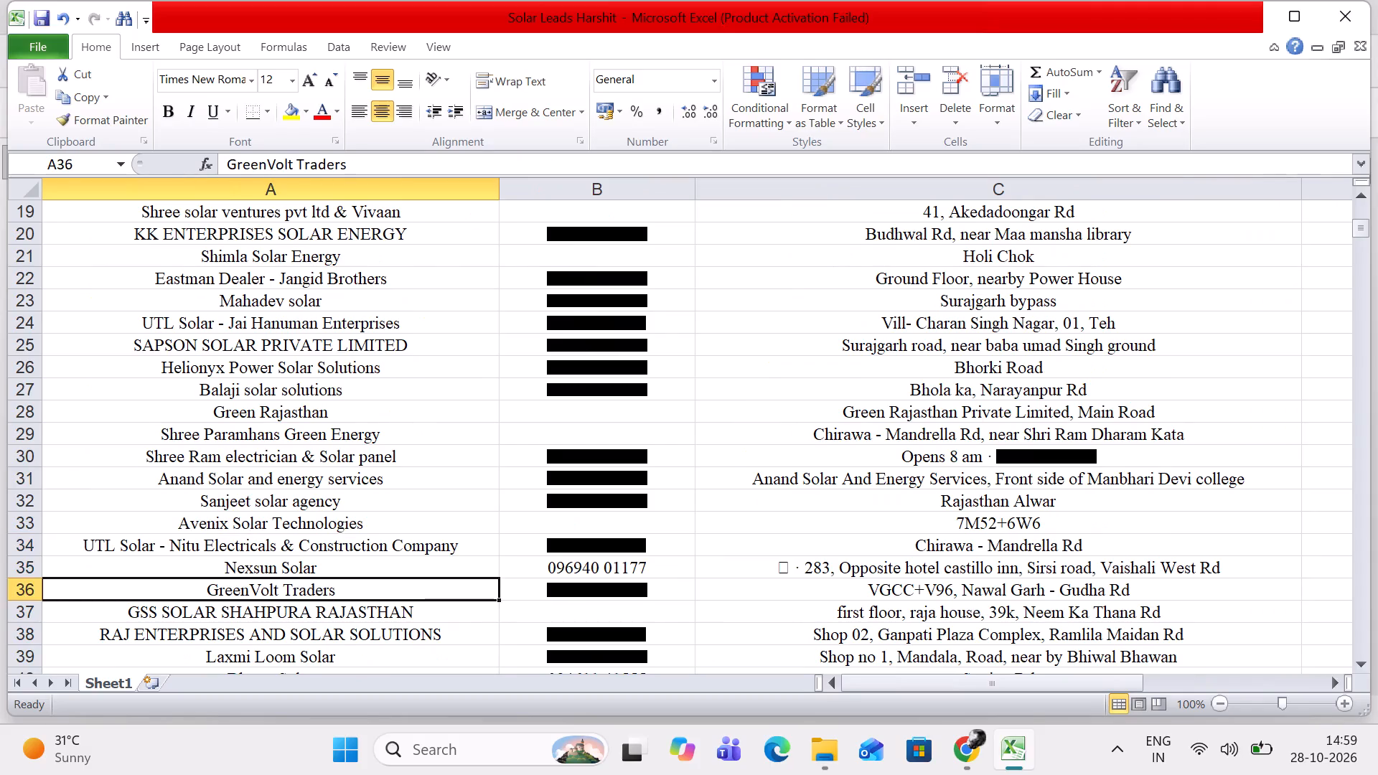
{"action": "key", "text": "Up"}
{"action": "key", "text": "Up"}
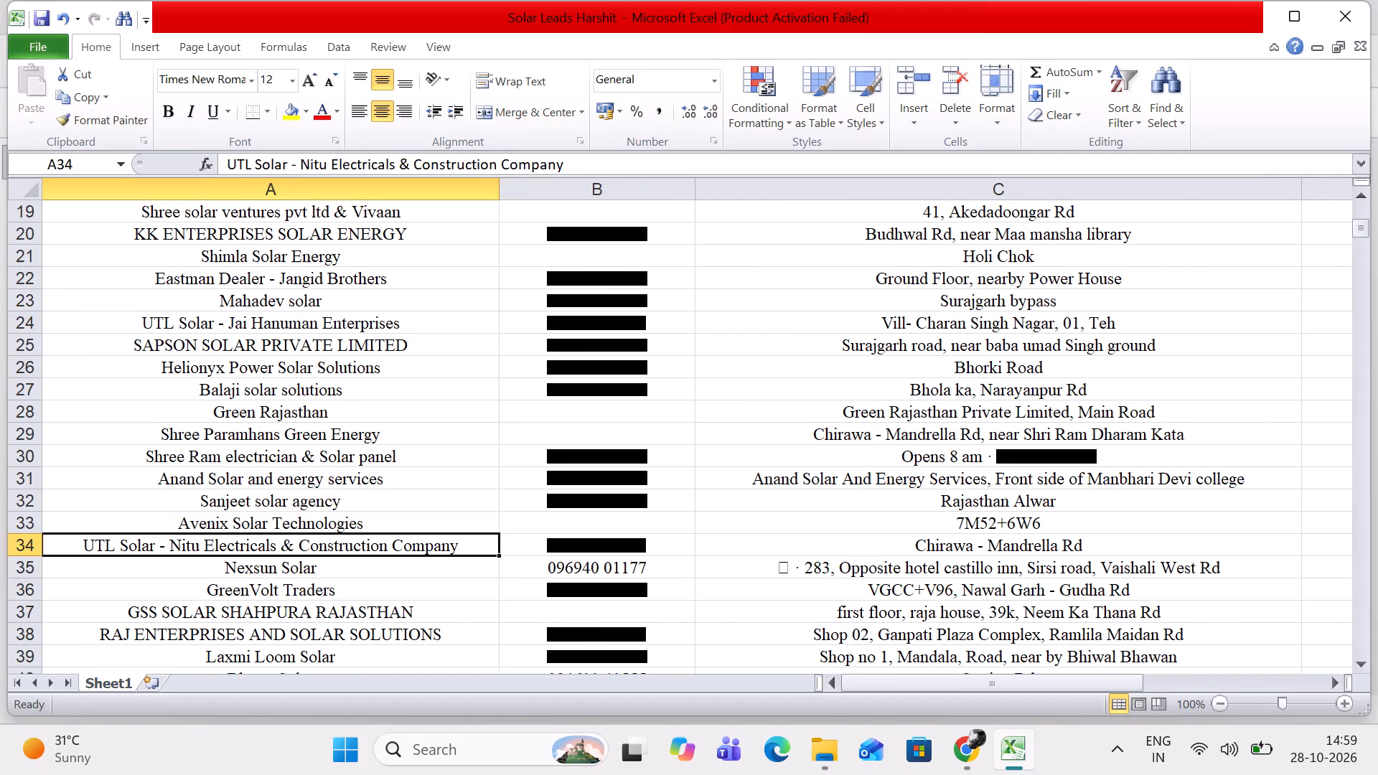
{"action": "key", "text": "Down"}
{"action": "key", "text": "Down"}
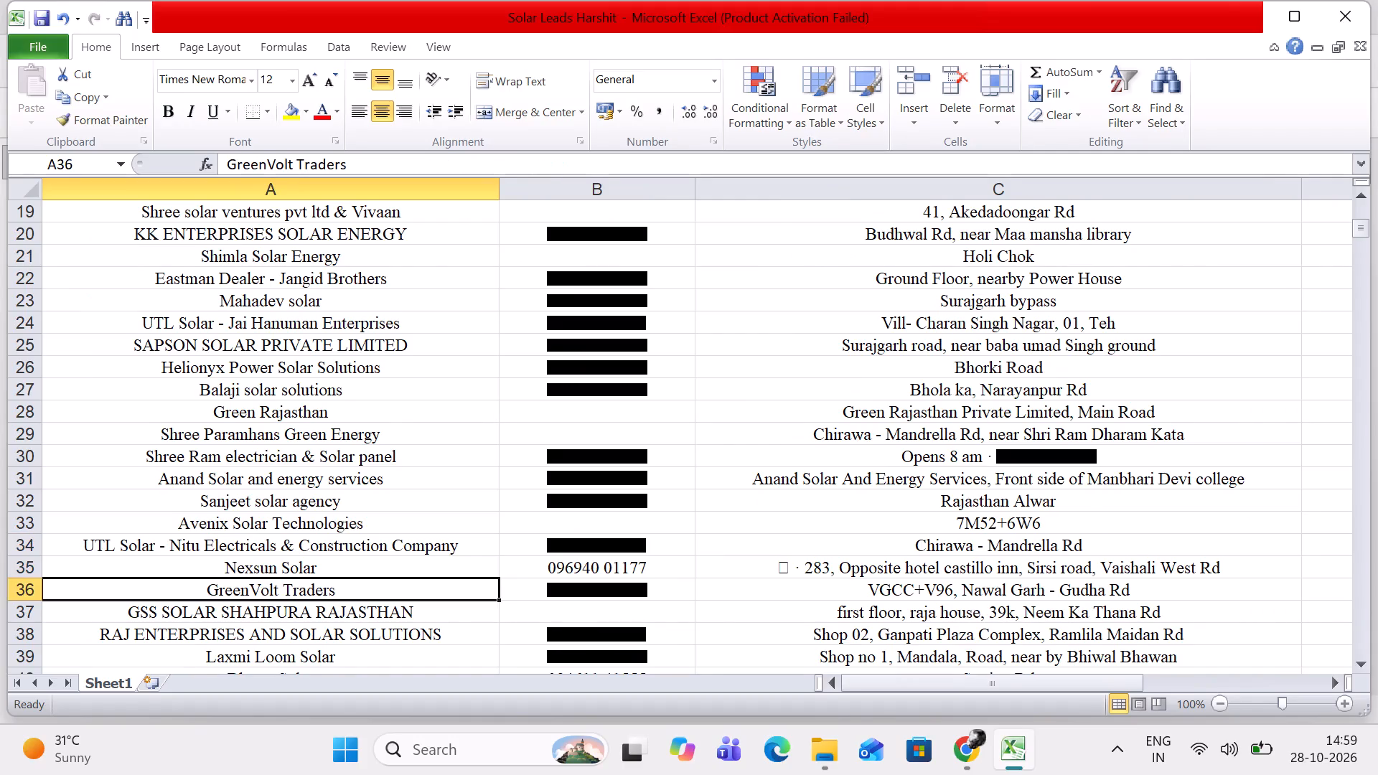
{"action": "key", "text": "Right"}
{"action": "key", "text": "Right"}
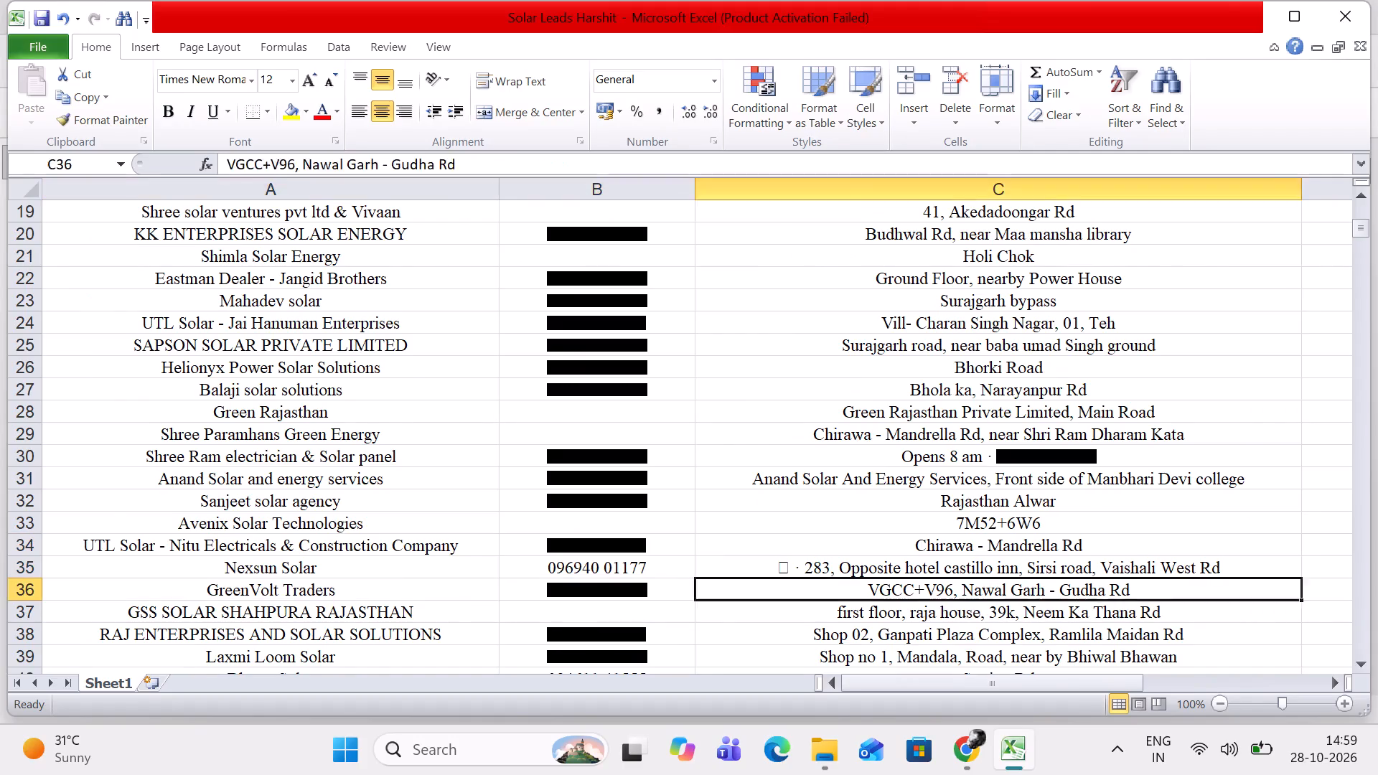
{"action": "key", "text": "Right"}
{"action": "key", "text": "Right"}
{"action": "key", "text": "Left"}
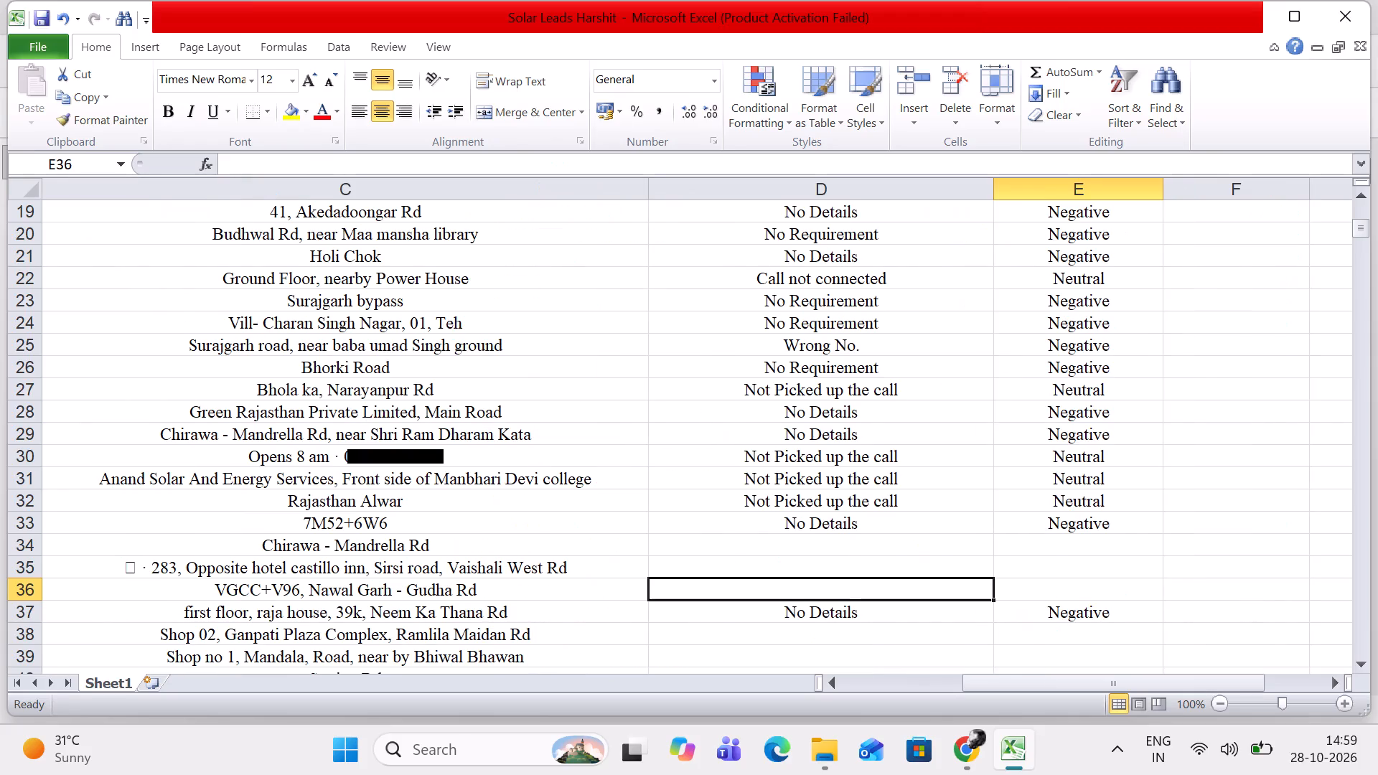
{"action": "key", "text": "Up"}
{"action": "key", "text": "Up"}
{"action": "key", "text": "Left"}
{"action": "key", "text": "Left"}
{"action": "key", "text": "Left"}
{"action": "key", "text": "Left"}
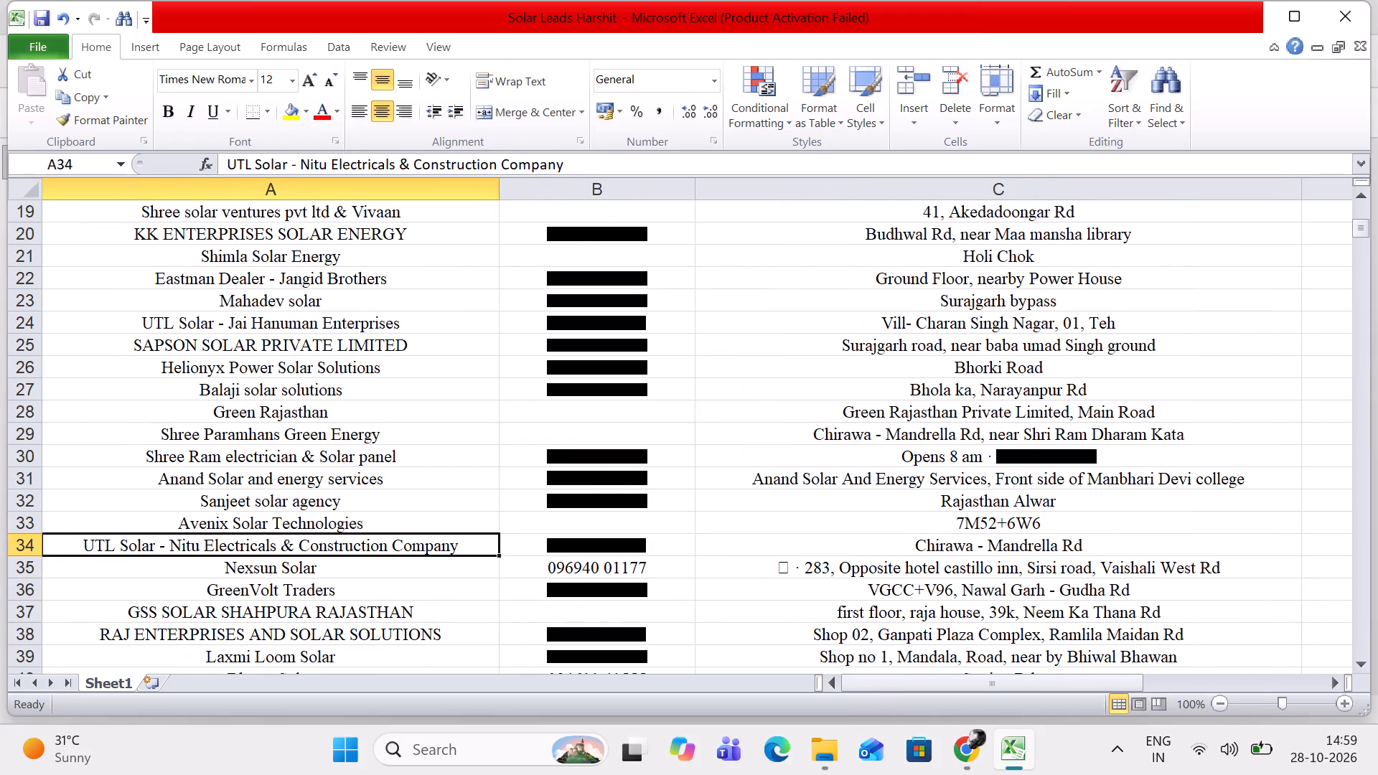
{"action": "key", "text": "Down"}
{"action": "key", "text": "Down"}
{"action": "key", "text": "Right"}
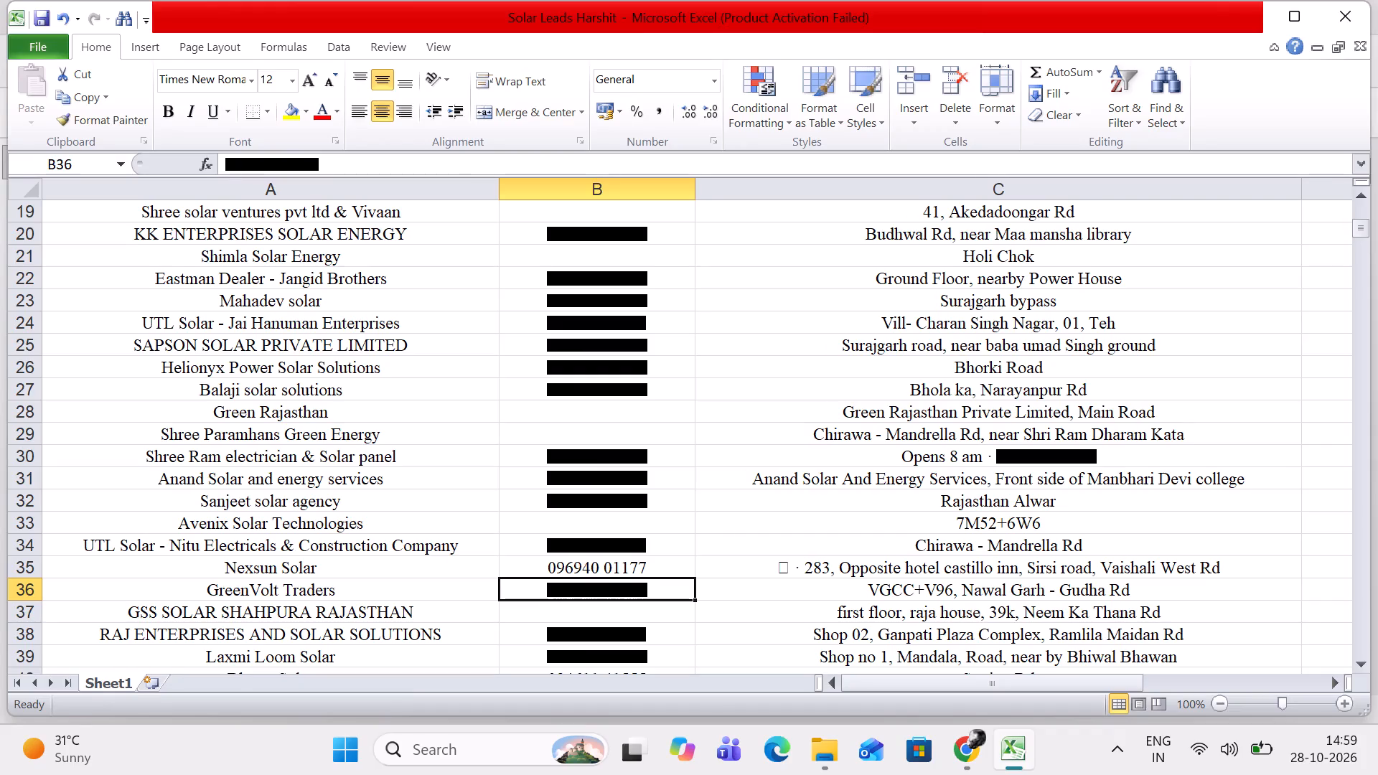
{"action": "key", "text": "Up"}
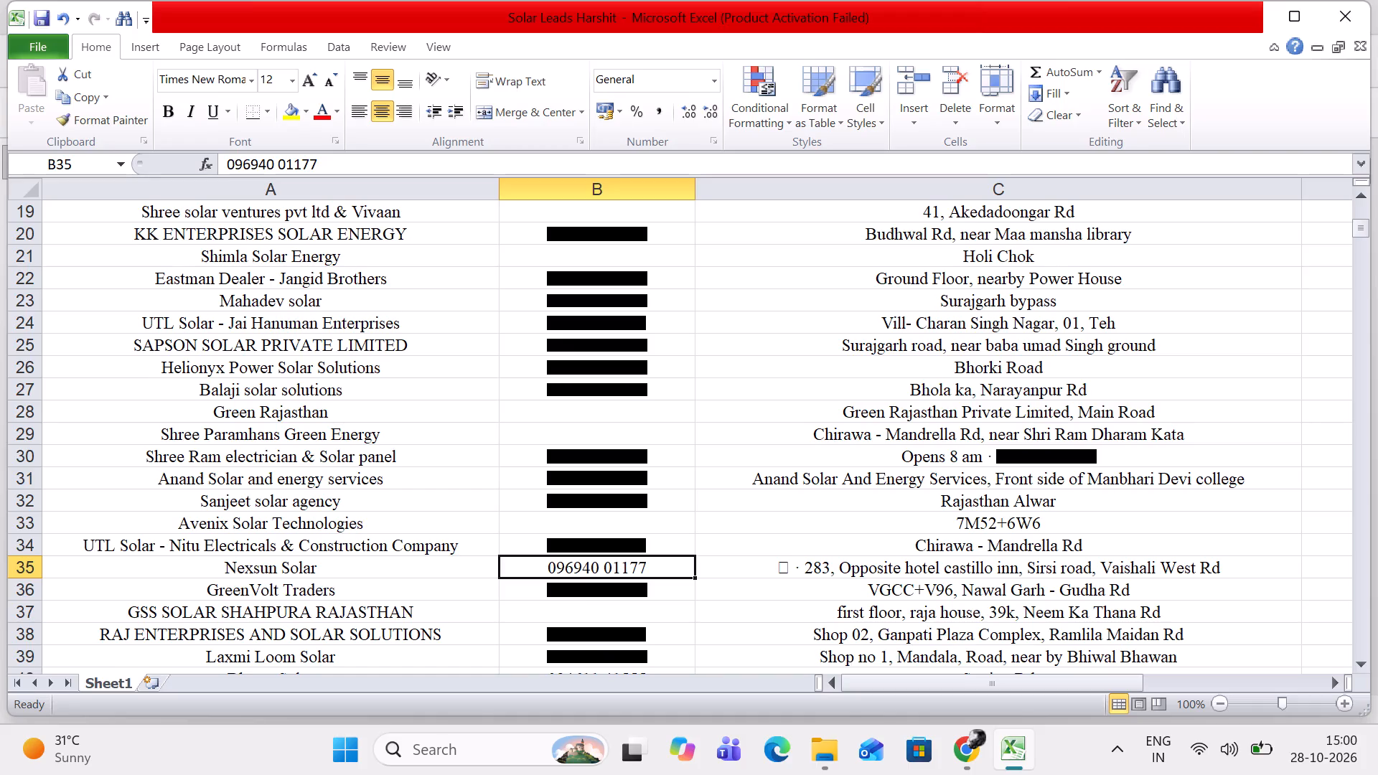
{"action": "key", "text": "Left"}
{"action": "key", "text": "Left"}
{"action": "key", "text": "Left"}
{"action": "key", "text": "Right"}
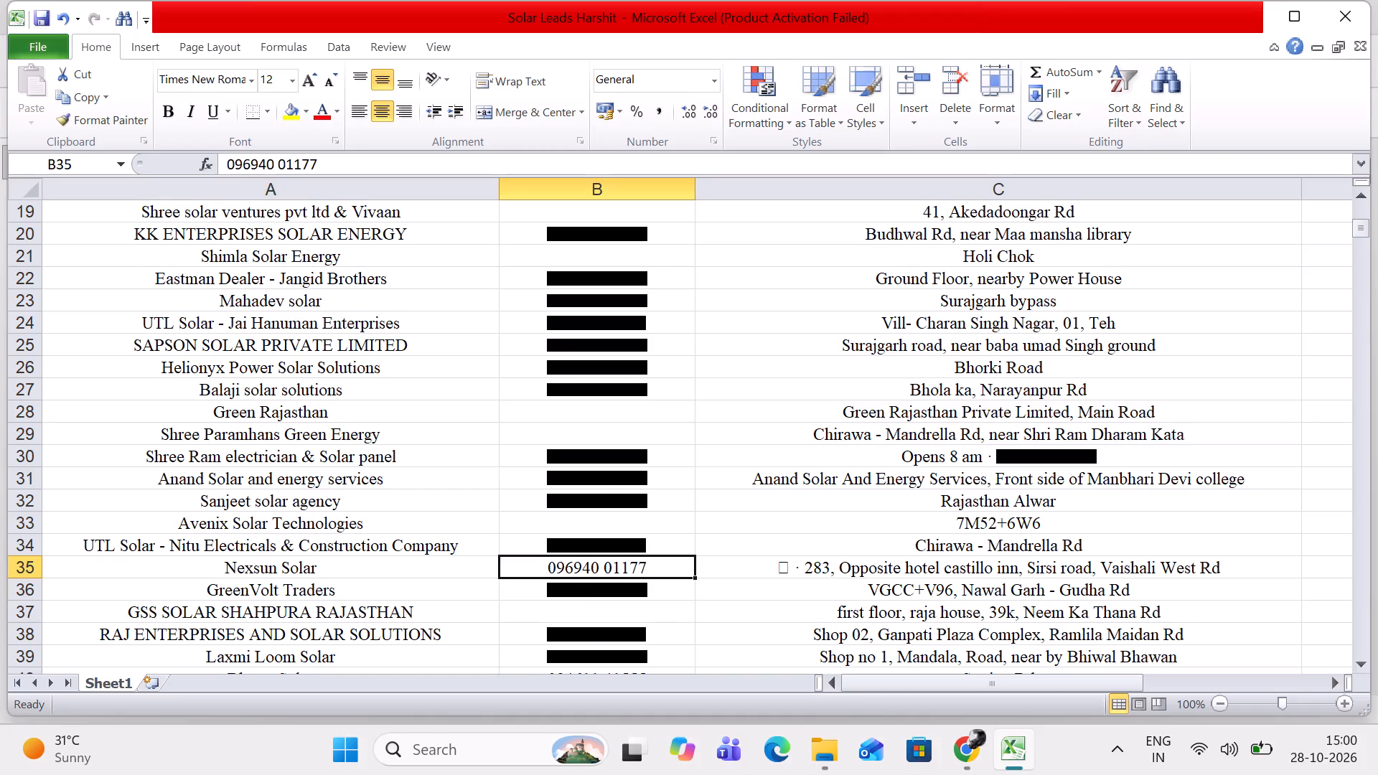
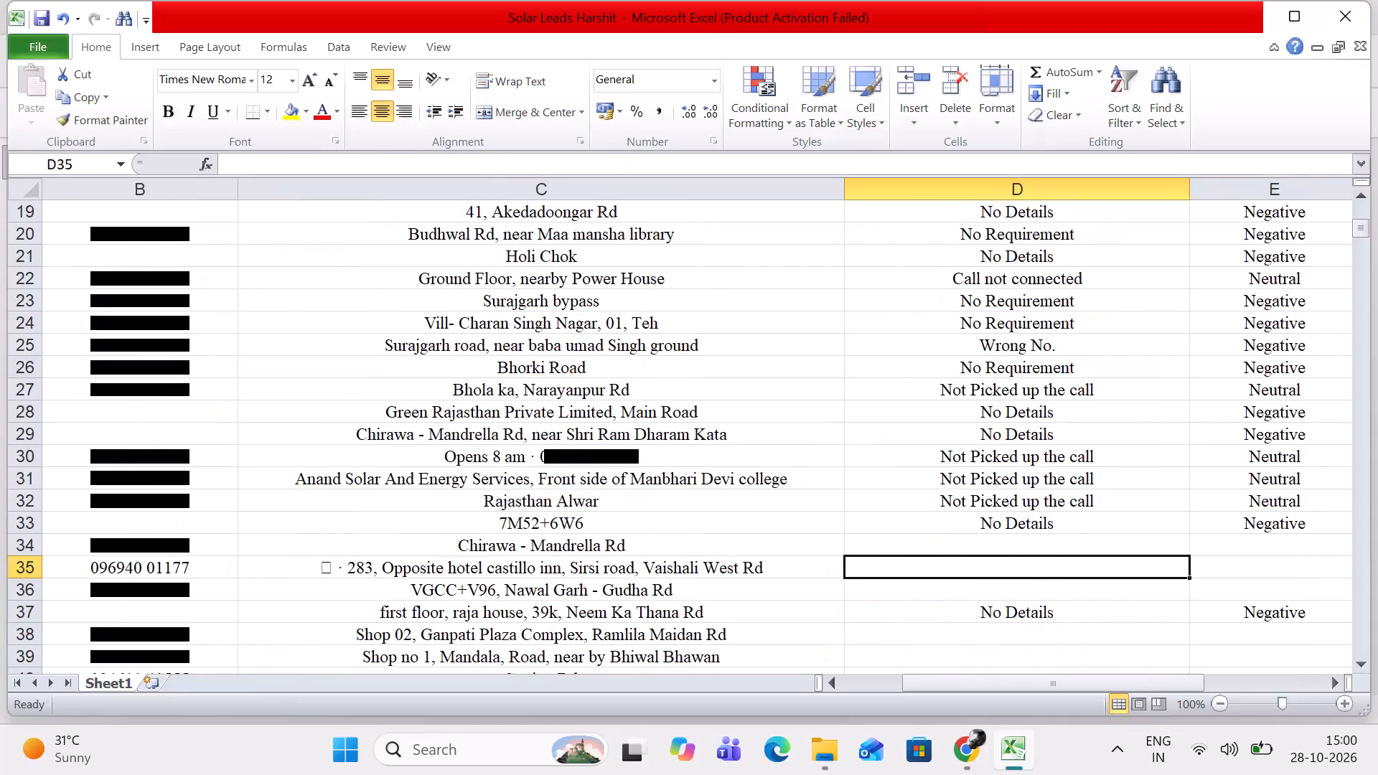
Fill in the Nexsun Solar and GreenVolt Traders leads in rows 35 and 36 with the remark "Not Picked up the call" and the status Neutral.
{"action": "type", "text": "Not"}
{"action": "key", "text": "space"}
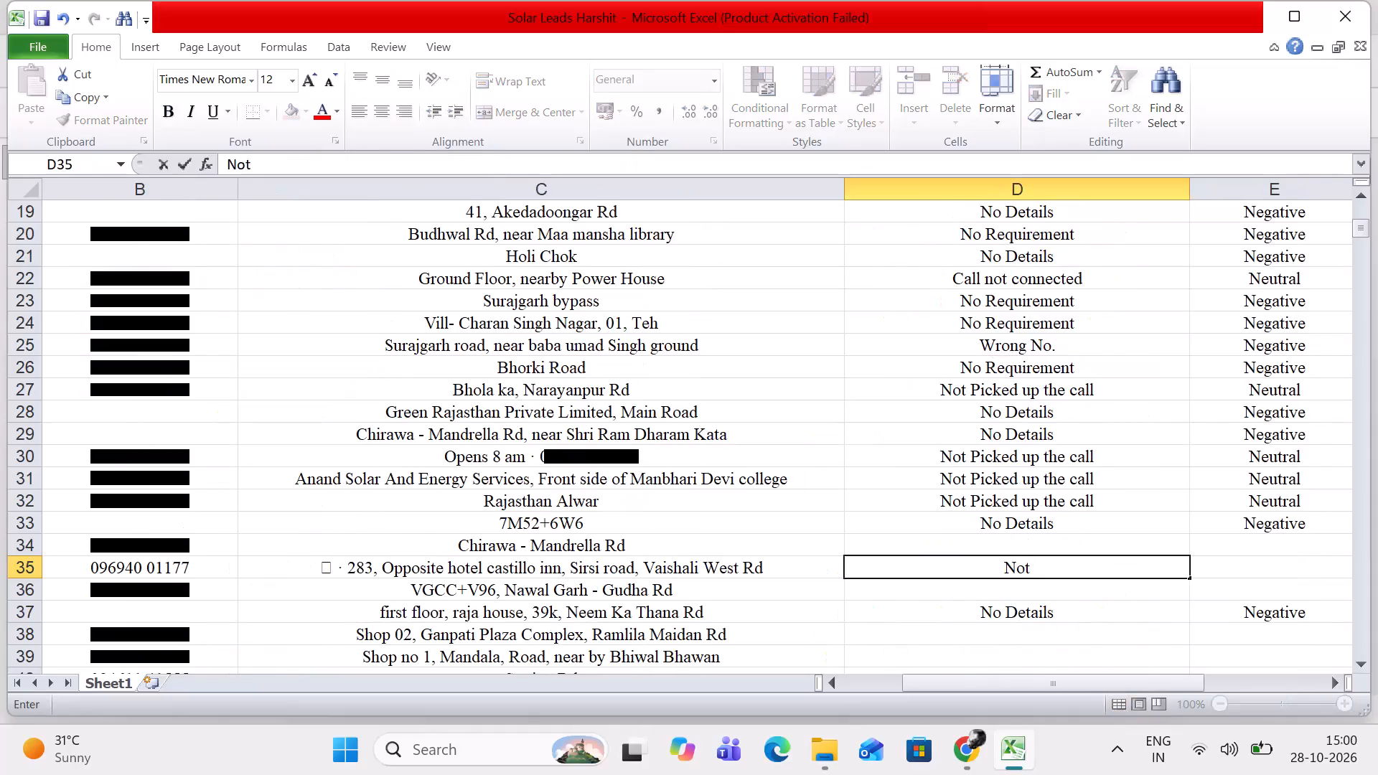
{"action": "type", "text": "Pi"}
{"action": "key", "text": "Return"}
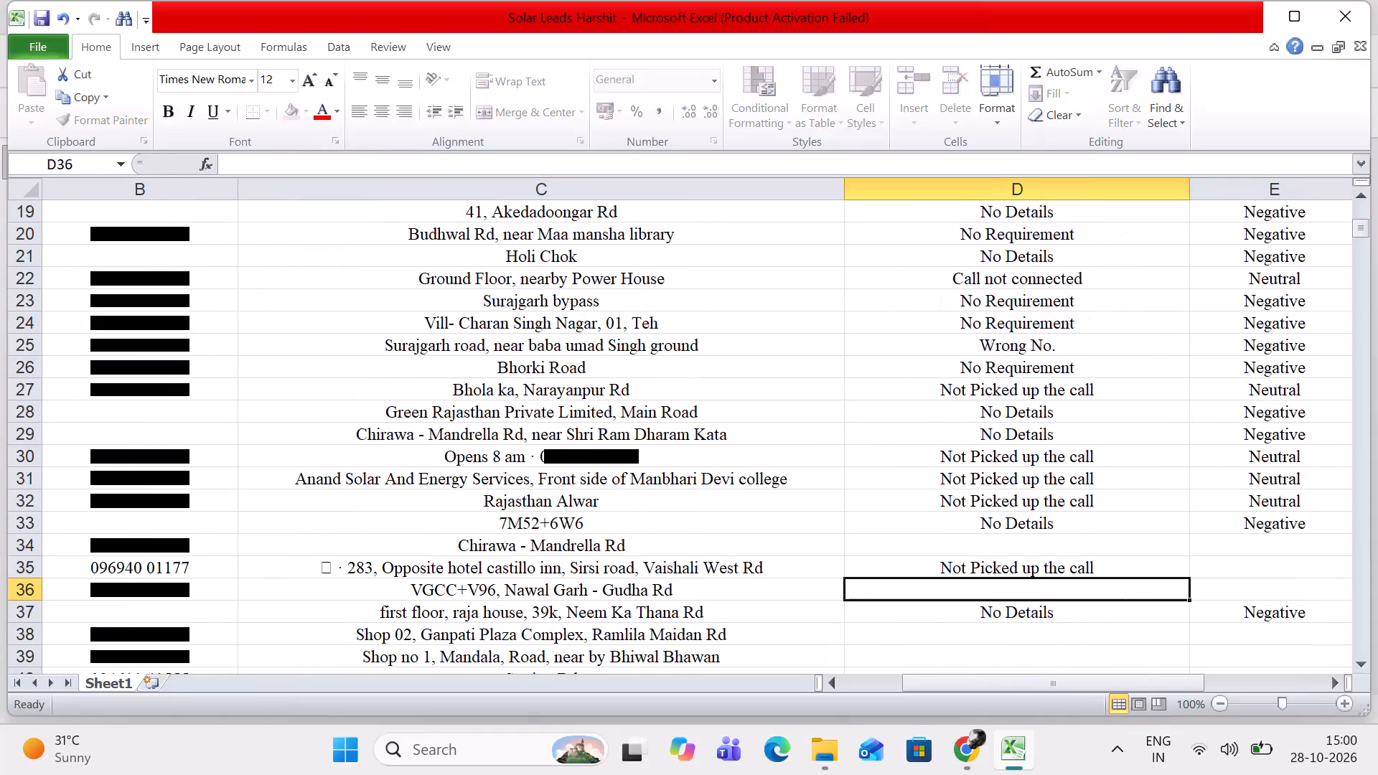
{"action": "key", "text": "Right"}
{"action": "key", "text": "Up"}
{"action": "type", "text": "Neut"}
{"action": "key", "text": "Return"}
{"action": "type", "text": "Neut"}
{"action": "key", "text": "Return"}
{"action": "key", "text": "Left"}
{"action": "key", "text": "Up"}
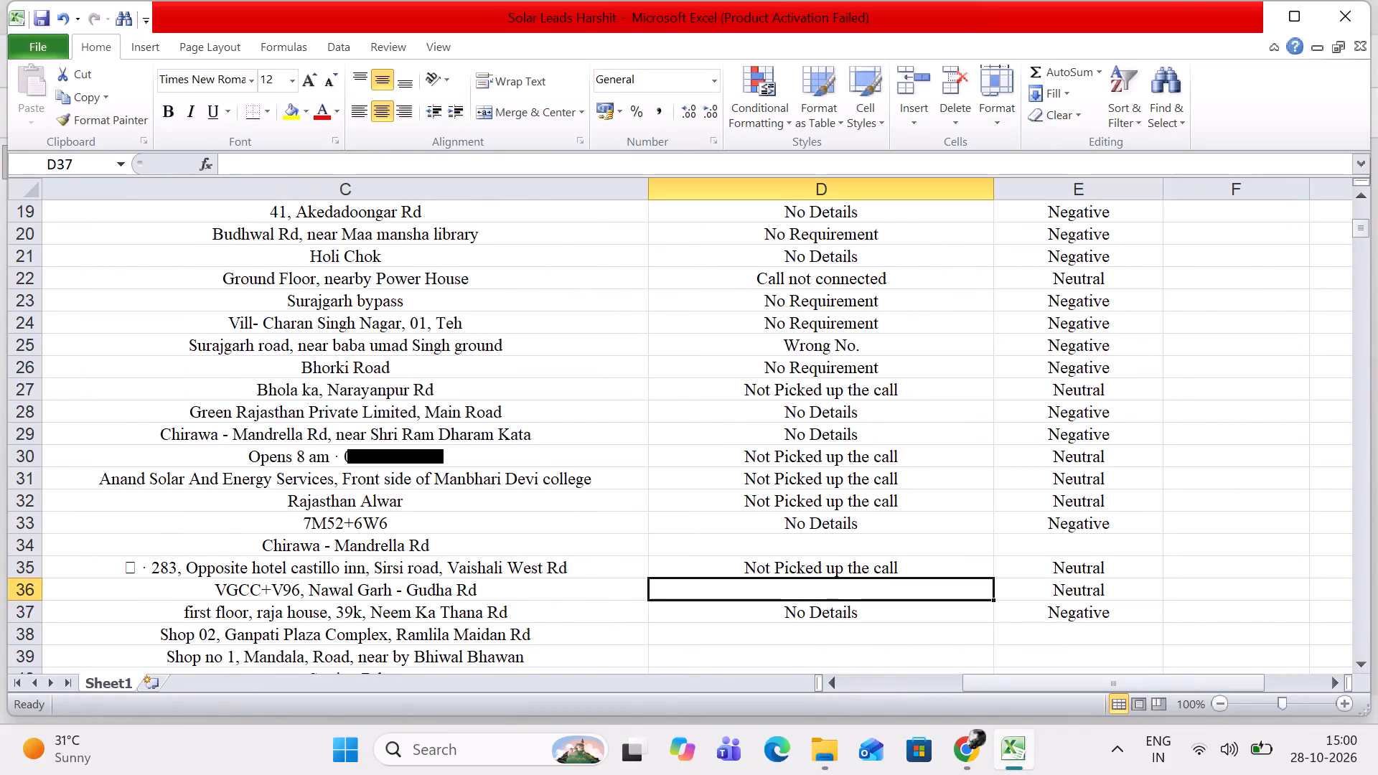
{"action": "type", "text": "Not P"}
{"action": "key", "text": "Return"}
Check the company name and contact details of the lead without a remark in row 34.
{"action": "key", "text": "Up"}
{"action": "key", "text": "Up"}
{"action": "key", "text": "Up"}
{"action": "key", "text": "Right"}
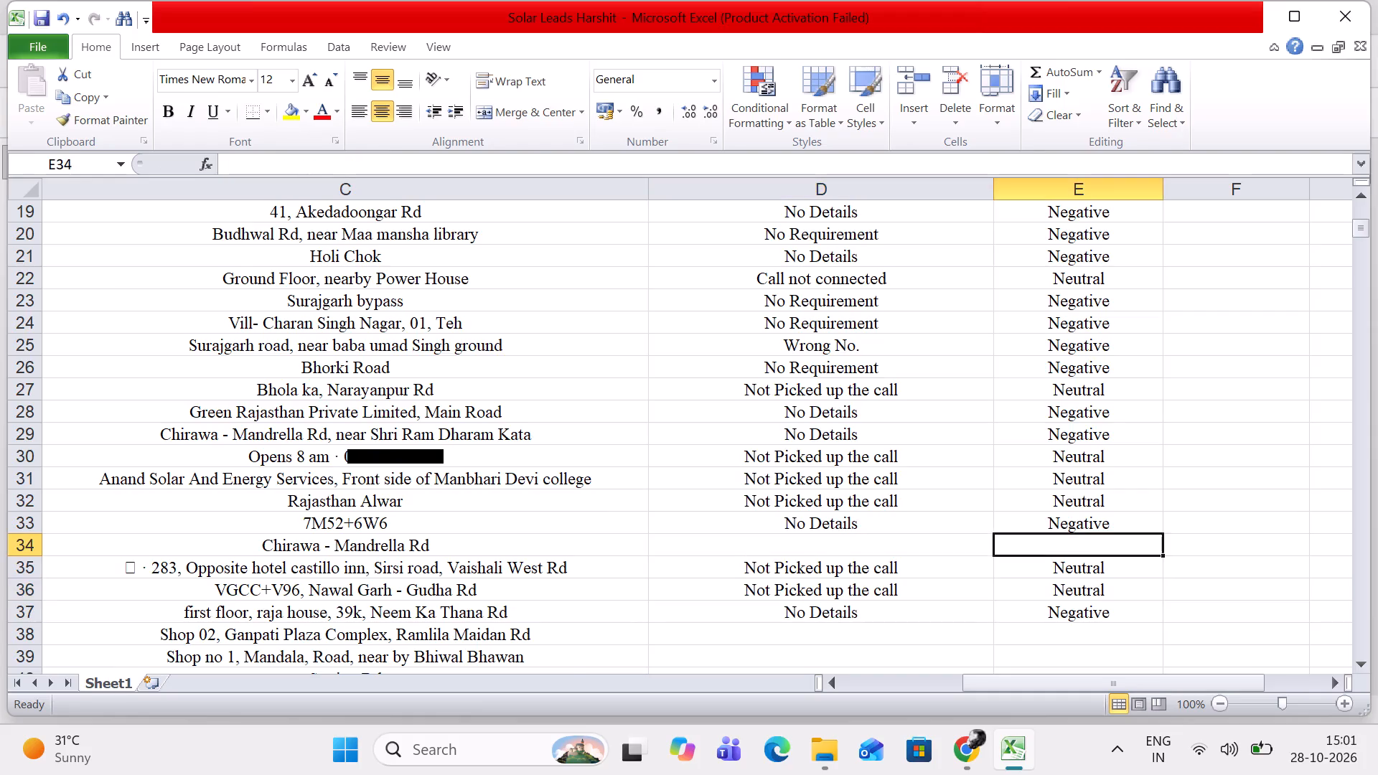
{"action": "key", "text": "Right"}
{"action": "key", "text": "Left"}
{"action": "key", "text": "Left"}
{"action": "key", "text": "Left"}
{"action": "key", "text": "Left"}
{"action": "key", "text": "Left"}
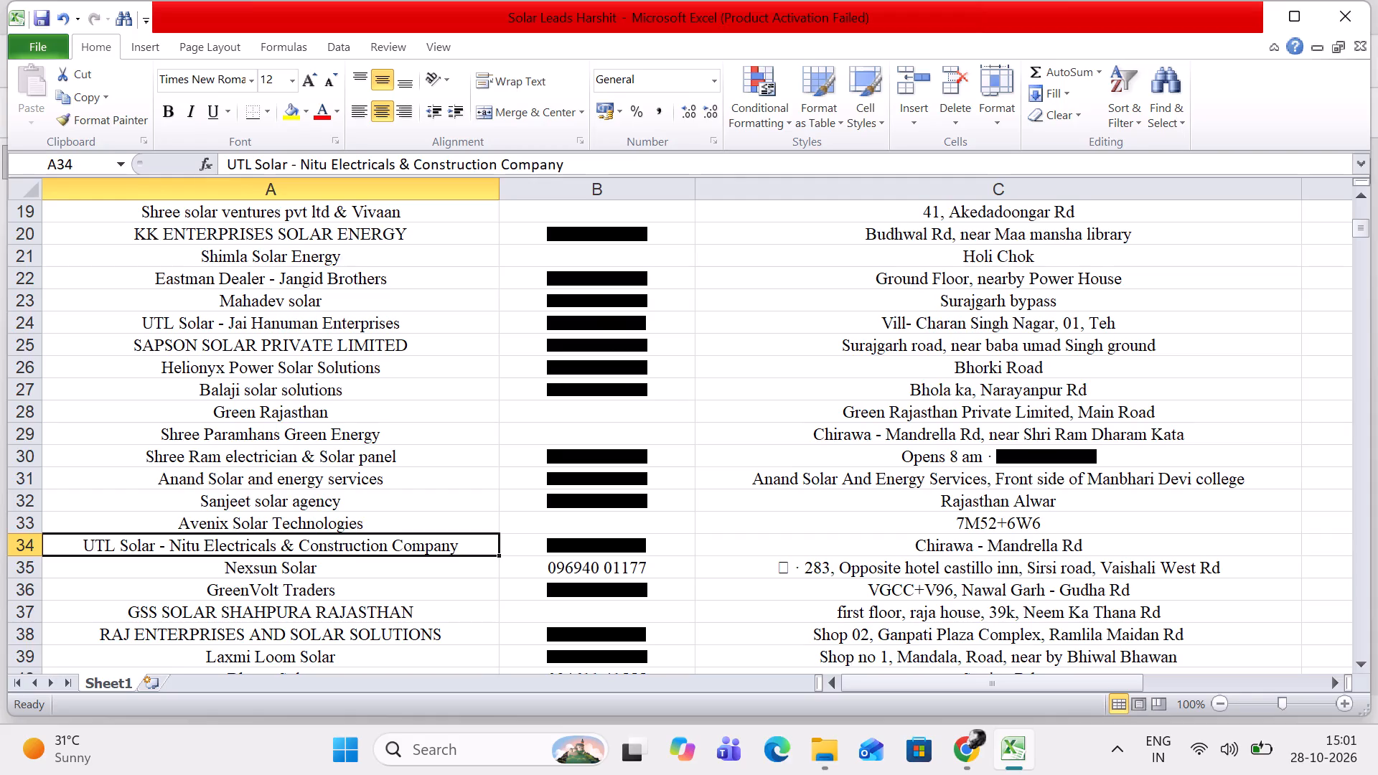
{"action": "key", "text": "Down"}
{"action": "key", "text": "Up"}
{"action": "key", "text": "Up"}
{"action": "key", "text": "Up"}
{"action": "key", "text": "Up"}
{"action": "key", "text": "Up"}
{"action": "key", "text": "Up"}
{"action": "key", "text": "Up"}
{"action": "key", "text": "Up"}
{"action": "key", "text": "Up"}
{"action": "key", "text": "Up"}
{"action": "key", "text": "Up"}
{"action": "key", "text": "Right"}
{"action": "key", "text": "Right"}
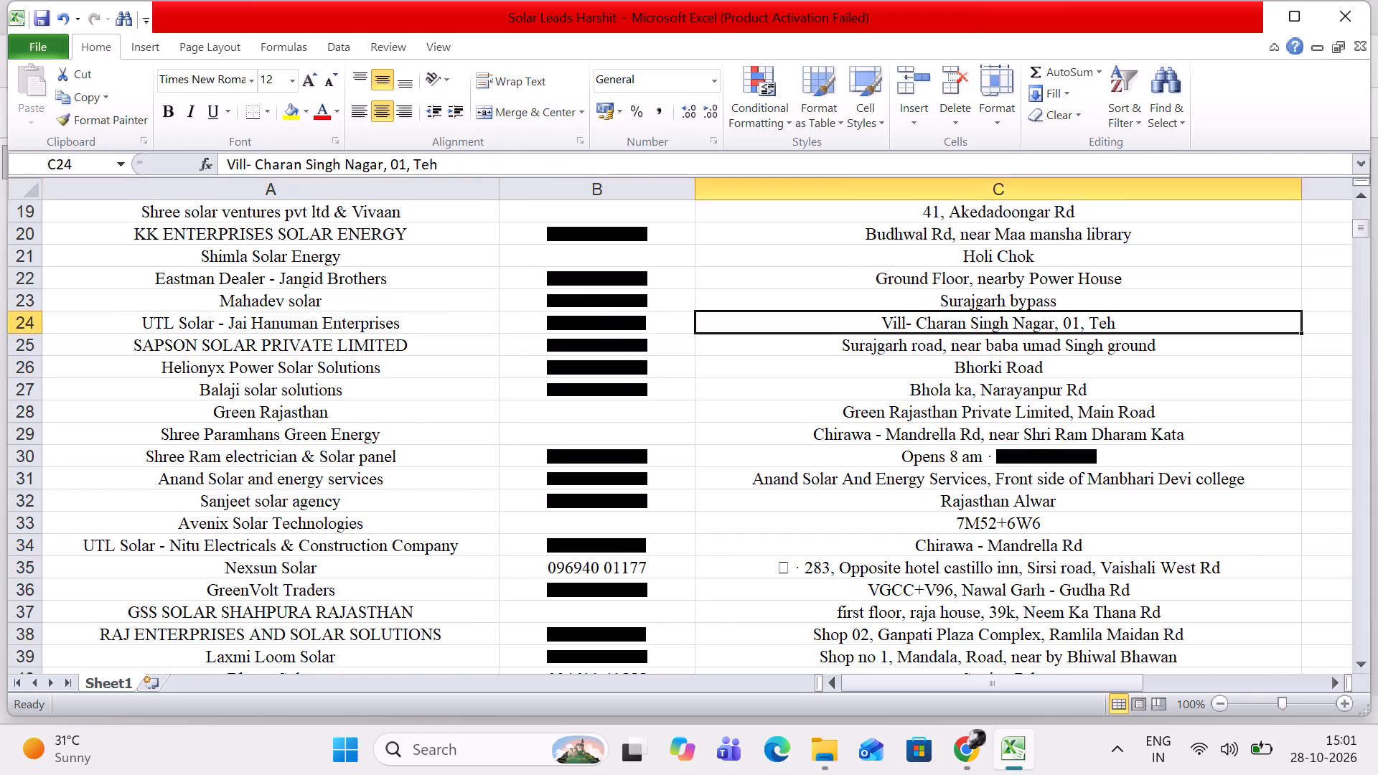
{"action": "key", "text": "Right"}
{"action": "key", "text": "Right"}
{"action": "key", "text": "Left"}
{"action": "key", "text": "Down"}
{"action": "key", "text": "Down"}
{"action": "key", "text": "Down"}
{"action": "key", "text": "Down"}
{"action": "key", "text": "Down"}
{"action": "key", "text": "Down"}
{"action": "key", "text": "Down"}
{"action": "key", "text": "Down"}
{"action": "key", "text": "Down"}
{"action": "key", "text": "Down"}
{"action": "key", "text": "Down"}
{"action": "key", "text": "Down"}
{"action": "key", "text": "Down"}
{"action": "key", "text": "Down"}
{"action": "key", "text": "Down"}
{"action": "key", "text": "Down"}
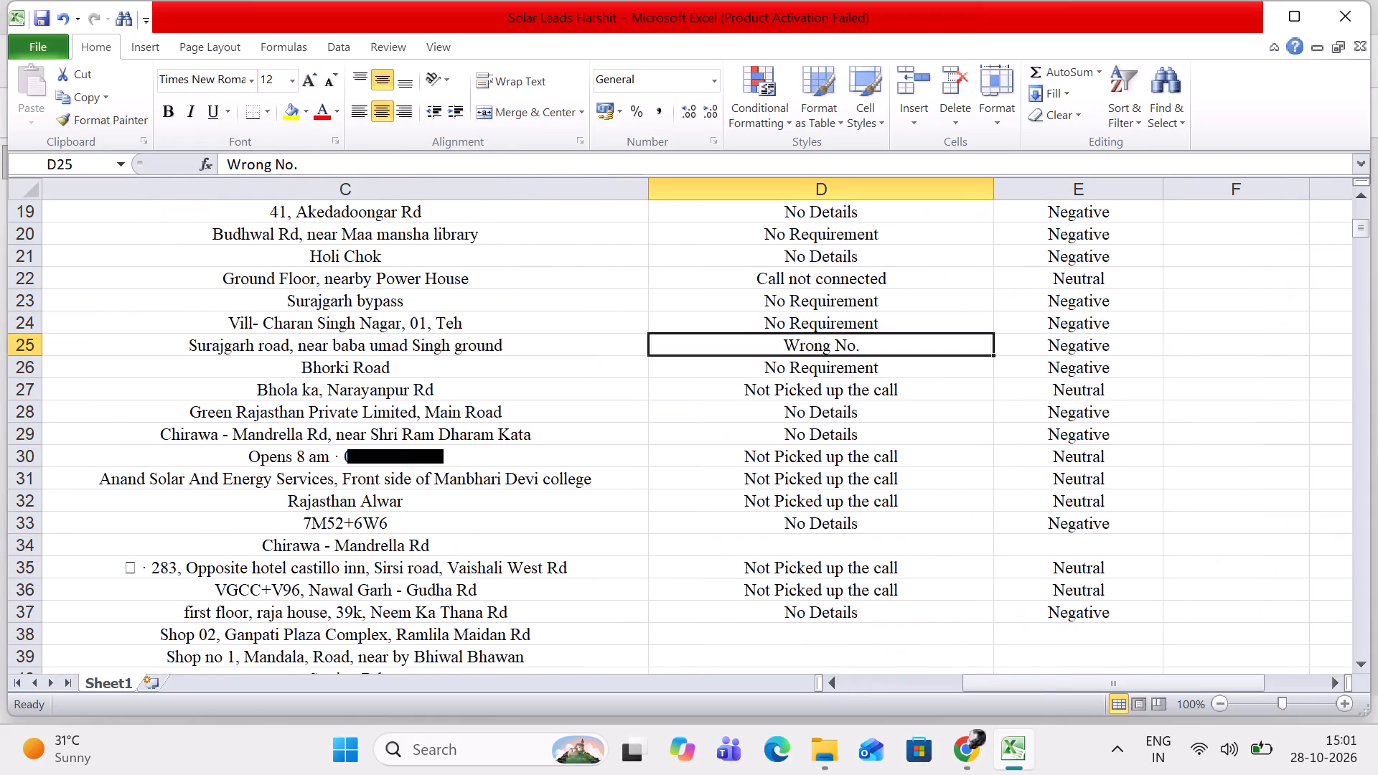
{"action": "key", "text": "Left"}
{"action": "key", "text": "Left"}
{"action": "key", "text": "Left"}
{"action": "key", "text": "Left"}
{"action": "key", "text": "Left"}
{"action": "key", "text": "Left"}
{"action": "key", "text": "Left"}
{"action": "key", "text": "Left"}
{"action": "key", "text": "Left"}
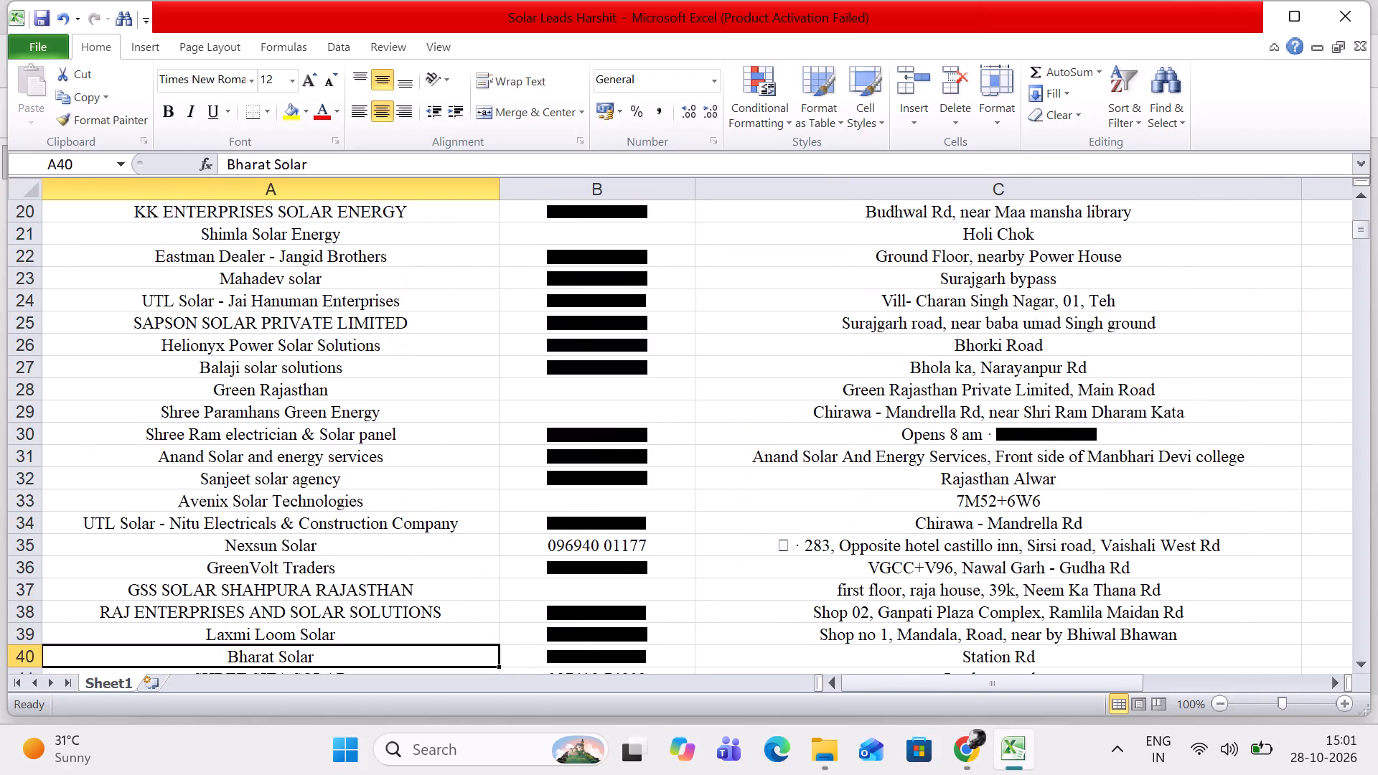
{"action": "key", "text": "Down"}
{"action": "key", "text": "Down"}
Enter the remark "No Requirement" for the UTL Solar - Nitu Electricals & Construction Company lead in row 34.
{"action": "key", "text": "Up"}
{"action": "key", "text": "Up"}
{"action": "key", "text": "Up"}
{"action": "key", "text": "Up"}
{"action": "key", "text": "Up"}
{"action": "key", "text": "Up"}
{"action": "key", "text": "Up"}
{"action": "key", "text": "Up"}
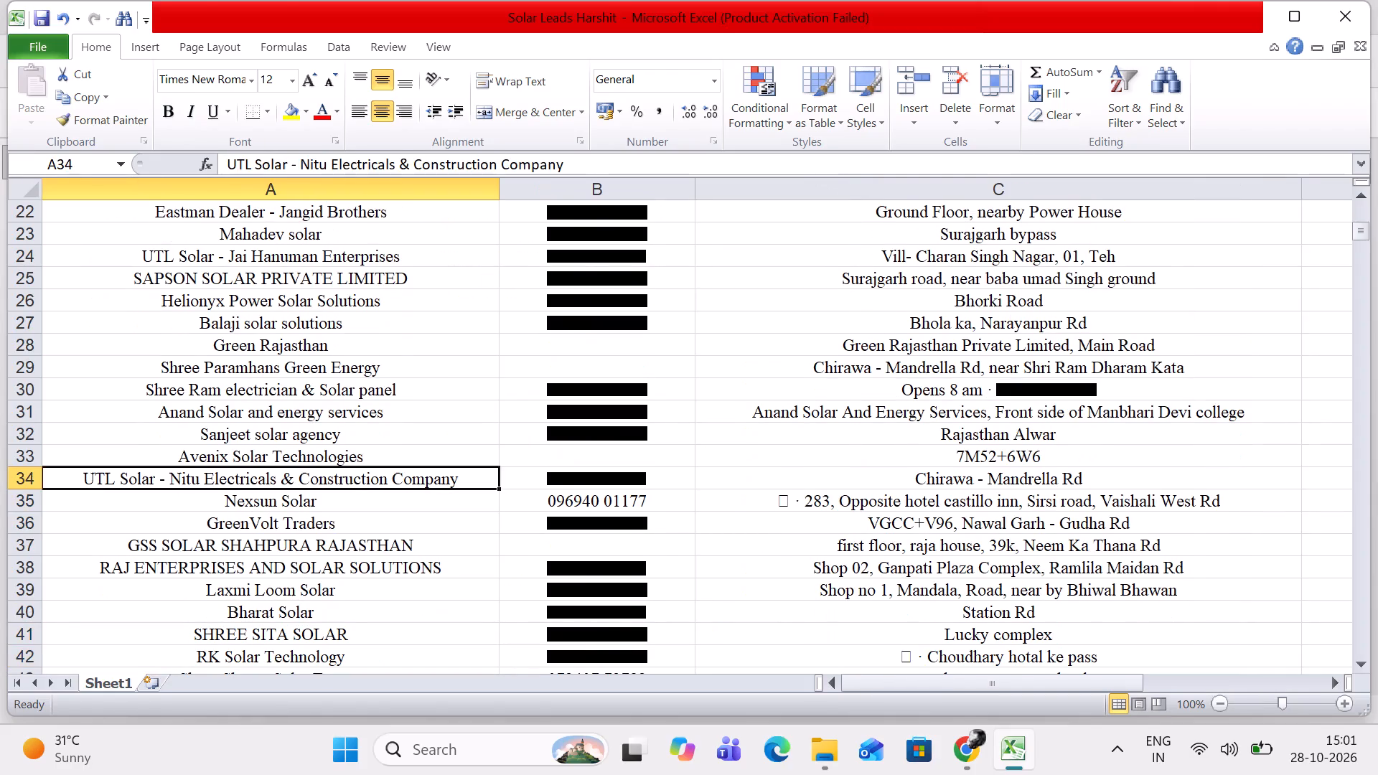
{"action": "key", "text": "Right"}
{"action": "key", "text": "Right"}
{"action": "key", "text": "Right"}
{"action": "type", "text": "No"}
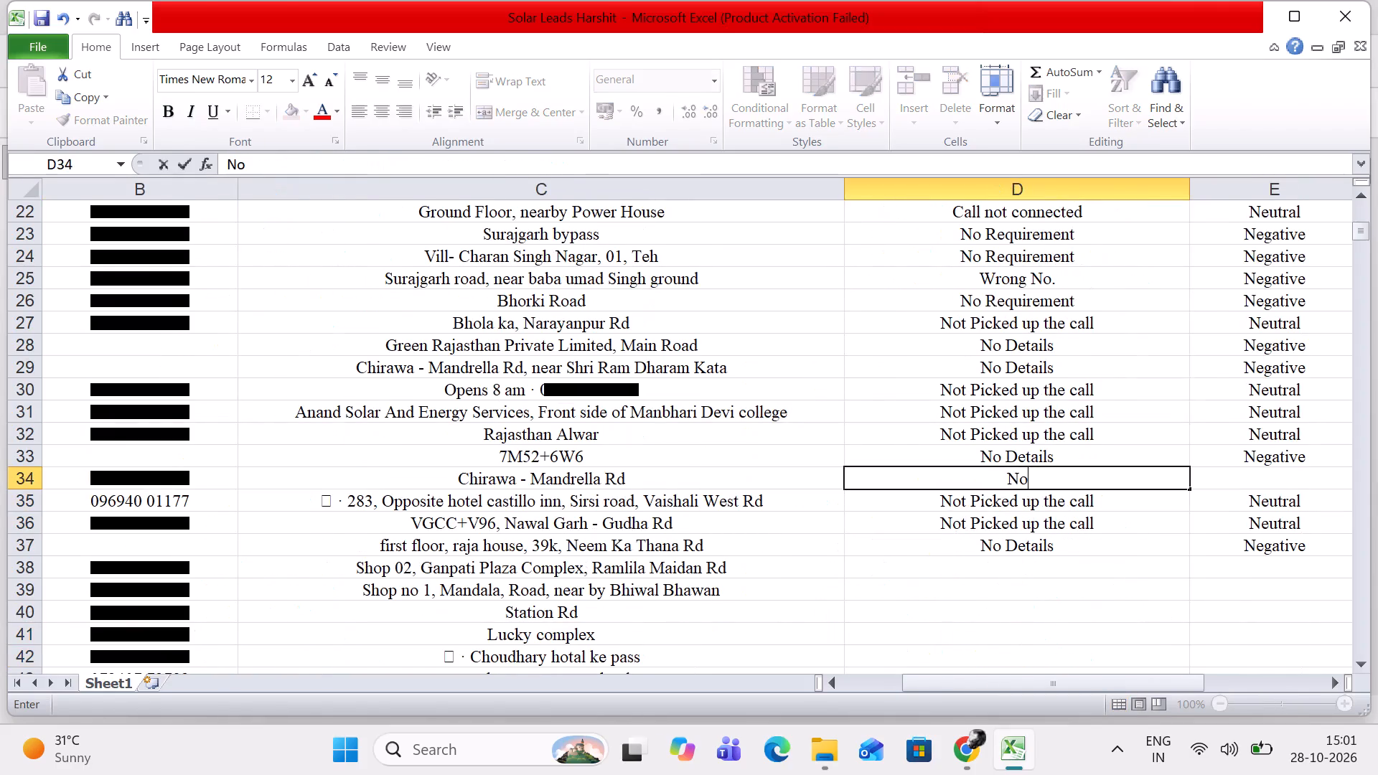
{"action": "key", "text": "space"}
{"action": "type", "text": "requi"}
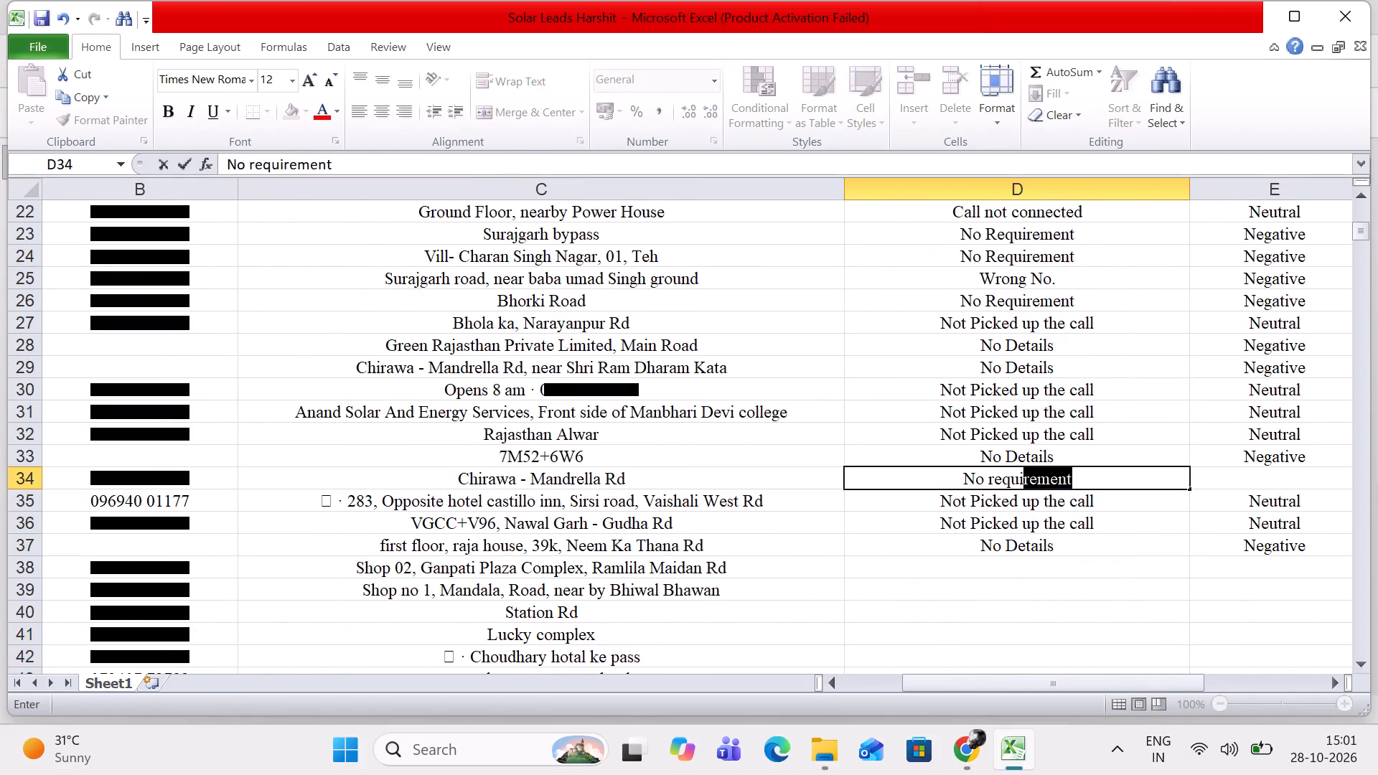
{"action": "key", "text": "Page_Down"}
Set the status of the UTL Solar - Nitu Electricals & Construction Company lead in row 34 to Negative.
{"action": "key", "text": "Left"}
{"action": "key", "text": "Left"}
{"action": "key", "text": "Left"}
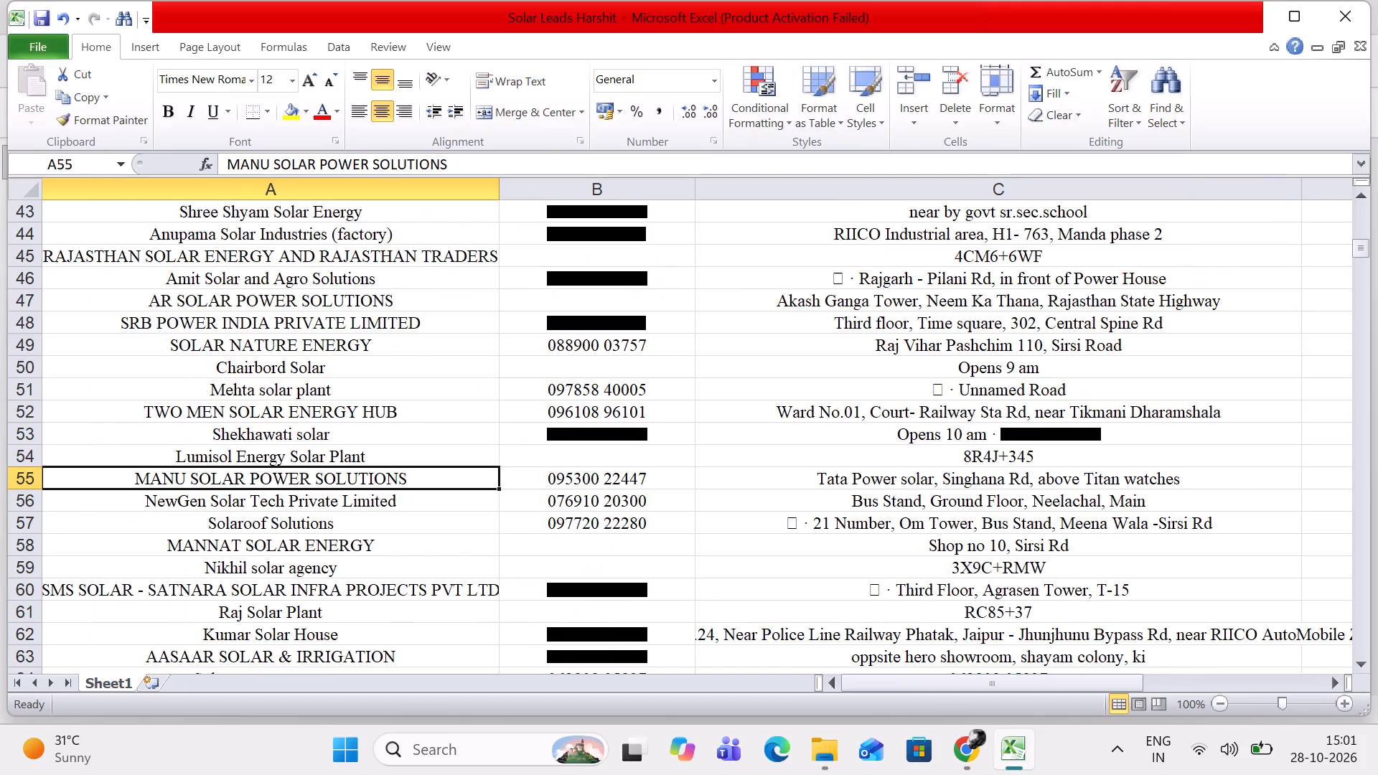
{"action": "key", "text": "Left"}
{"action": "key", "text": "Left"}
{"action": "key", "text": "Left"}
{"action": "key", "text": "Left"}
{"action": "key", "text": "Left"}
{"action": "key", "text": "Left"}
{"action": "key", "text": "Left"}
{"action": "key", "text": "Left"}
{"action": "key", "text": "Up"}
{"action": "key", "text": "Up"}
{"action": "key", "text": "Up"}
{"action": "key", "text": "Up"}
{"action": "key", "text": "Up"}
{"action": "key", "text": "Up"}
{"action": "key", "text": "Up"}
{"action": "key", "text": "Up"}
{"action": "key", "text": "Up"}
{"action": "key", "text": "Up"}
{"action": "key", "text": "Up"}
{"action": "key", "text": "Up"}
{"action": "key", "text": "Up"}
{"action": "key", "text": "Up"}
{"action": "key", "text": "Up"}
{"action": "key", "text": "Up"}
{"action": "key", "text": "Up"}
{"action": "key", "text": "Up"}
{"action": "key", "text": "Up"}
{"action": "key", "text": "Up"}
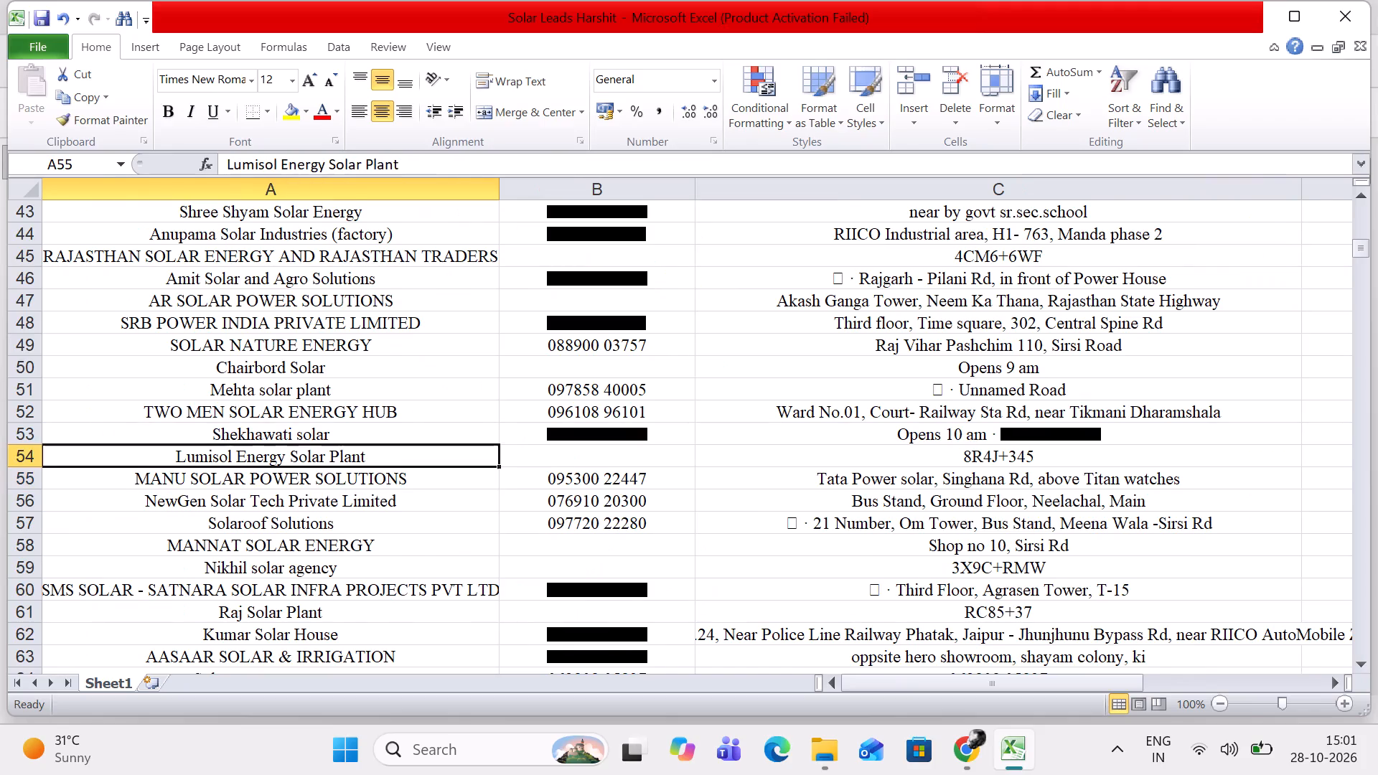
{"action": "key", "text": "Down"}
{"action": "key", "text": "Down"}
{"action": "key", "text": "Down"}
{"action": "key", "text": "Down"}
{"action": "key", "text": "Down"}
{"action": "key", "text": "Down"}
{"action": "key", "text": "Down"}
{"action": "key", "text": "Down"}
{"action": "key", "text": "Down"}
{"action": "key", "text": "Down"}
{"action": "key", "text": "Down"}
{"action": "key", "text": "Down"}
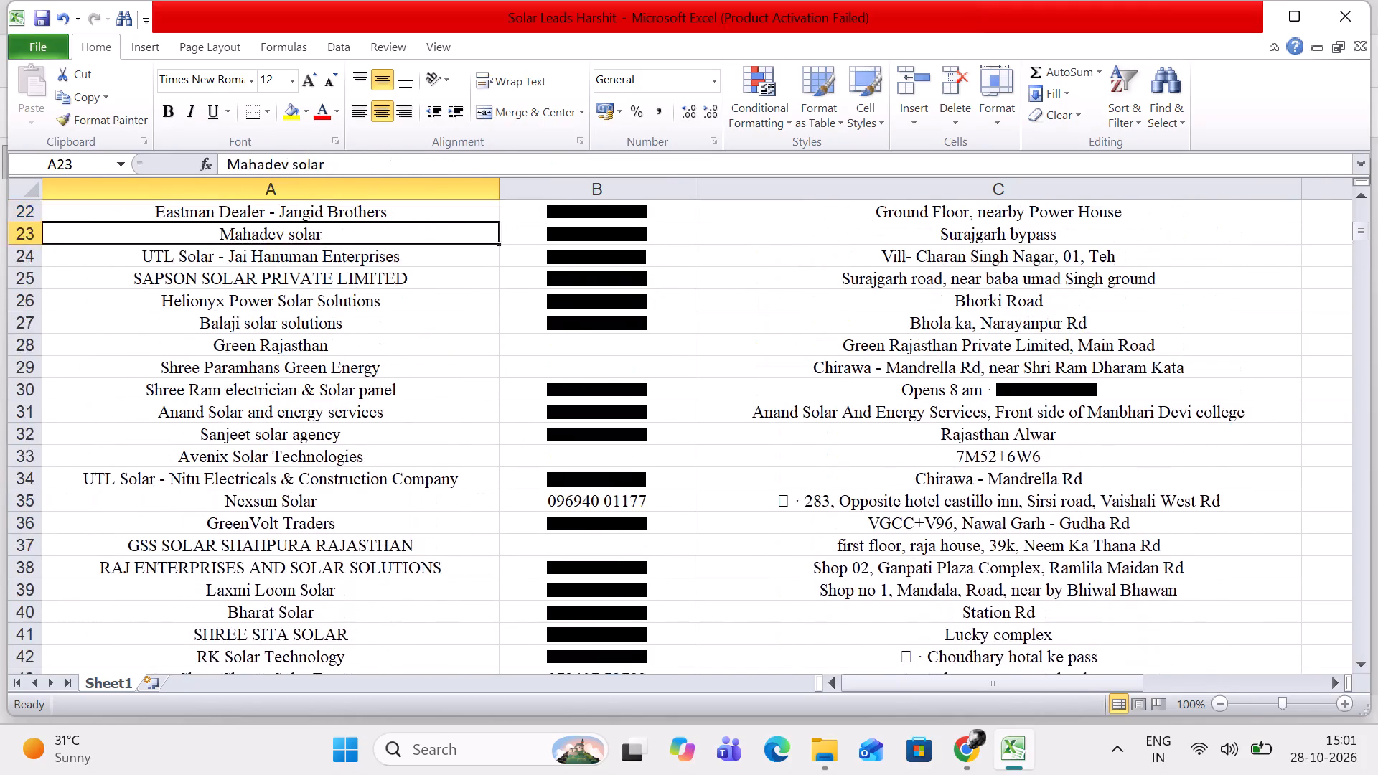
{"action": "key", "text": "Right"}
{"action": "key", "text": "Right"}
{"action": "key", "text": "Right"}
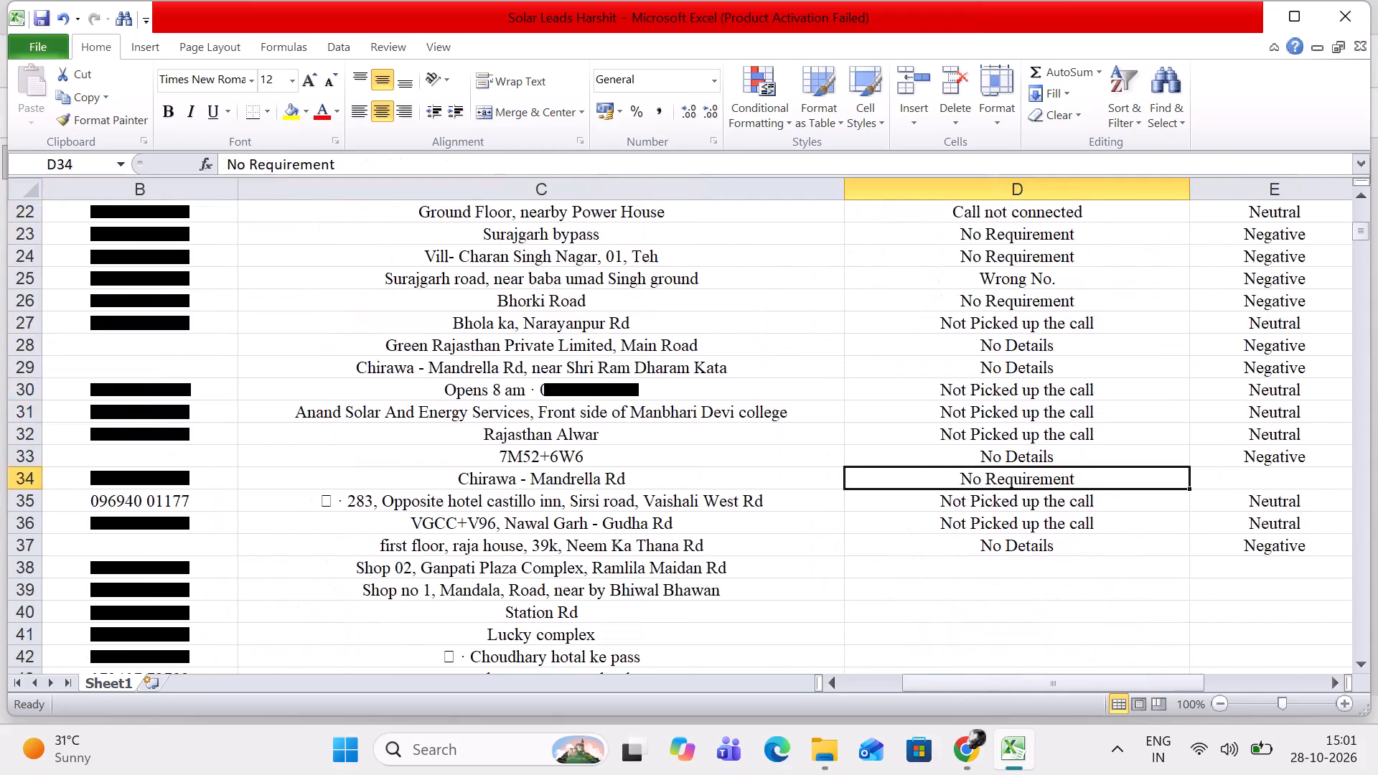
{"action": "key", "text": "Right"}
{"action": "type", "text": "Nega"}
{"action": "key", "text": "Return"}
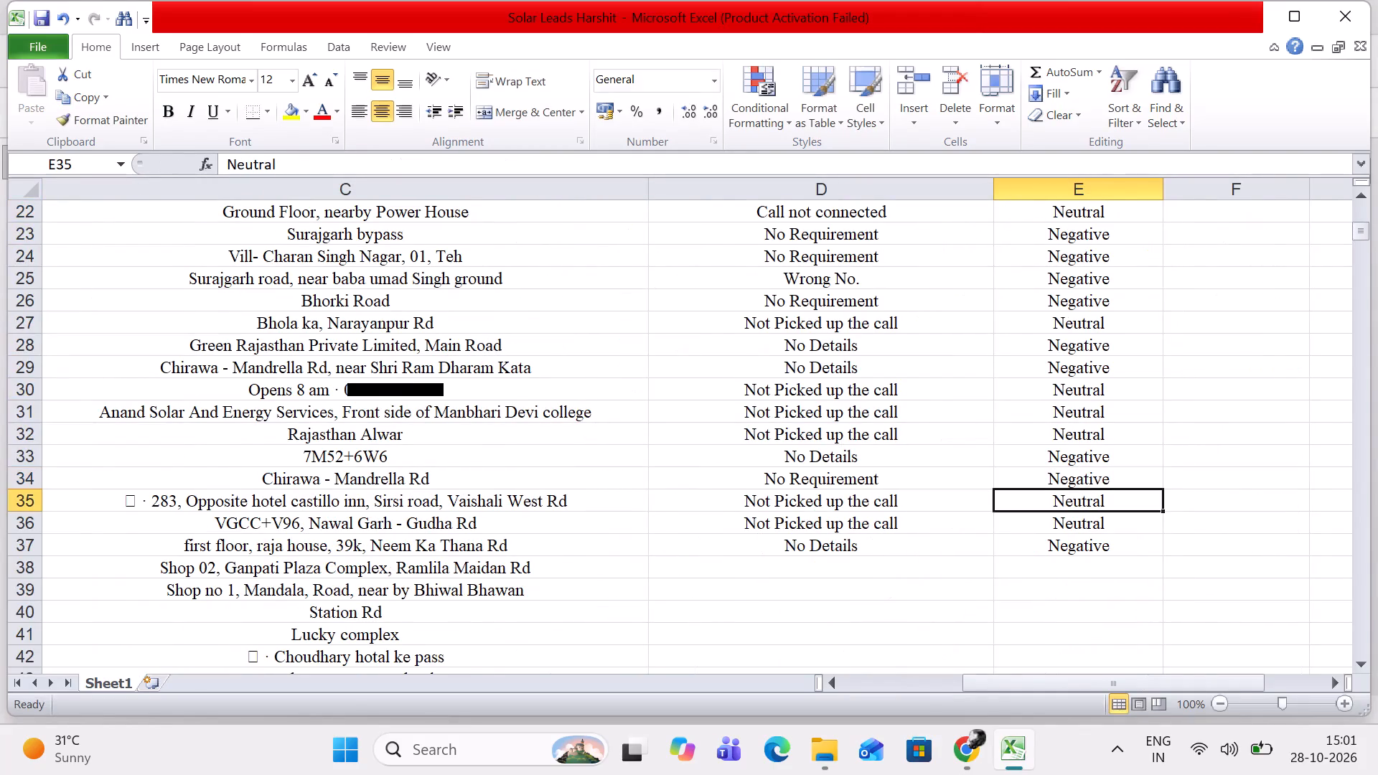
Review the company names, phone numbers and addresses of the leads without remarks in rows 38 to 40.
{"action": "key", "text": "Down"}
{"action": "key", "text": "Down"}
{"action": "key", "text": "Down"}
{"action": "key", "text": "Left"}
{"action": "key", "text": "Left"}
{"action": "key", "text": "Left"}
{"action": "key", "text": "Left"}
{"action": "key", "text": "Left"}
{"action": "key", "text": "Left"}
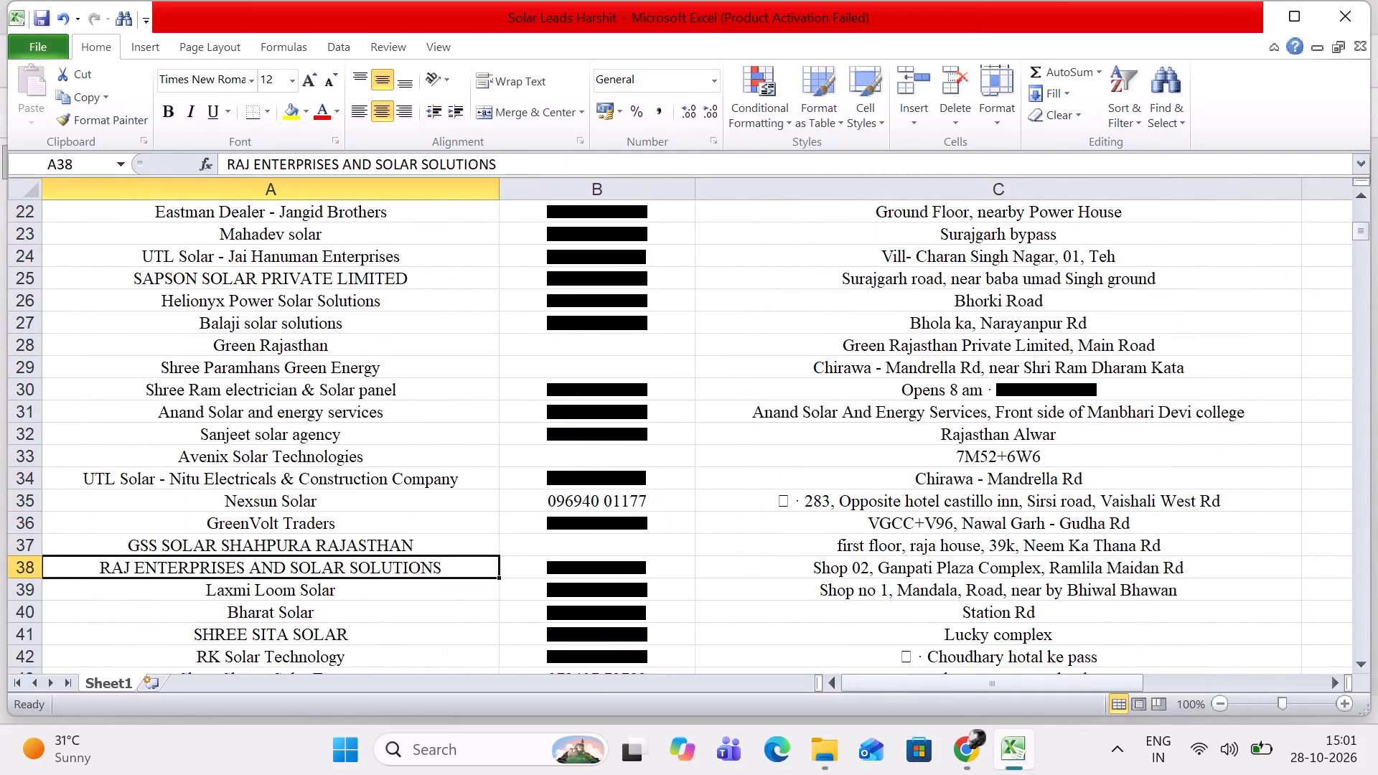
{"action": "key", "text": "Right"}
{"action": "key", "text": "Down"}
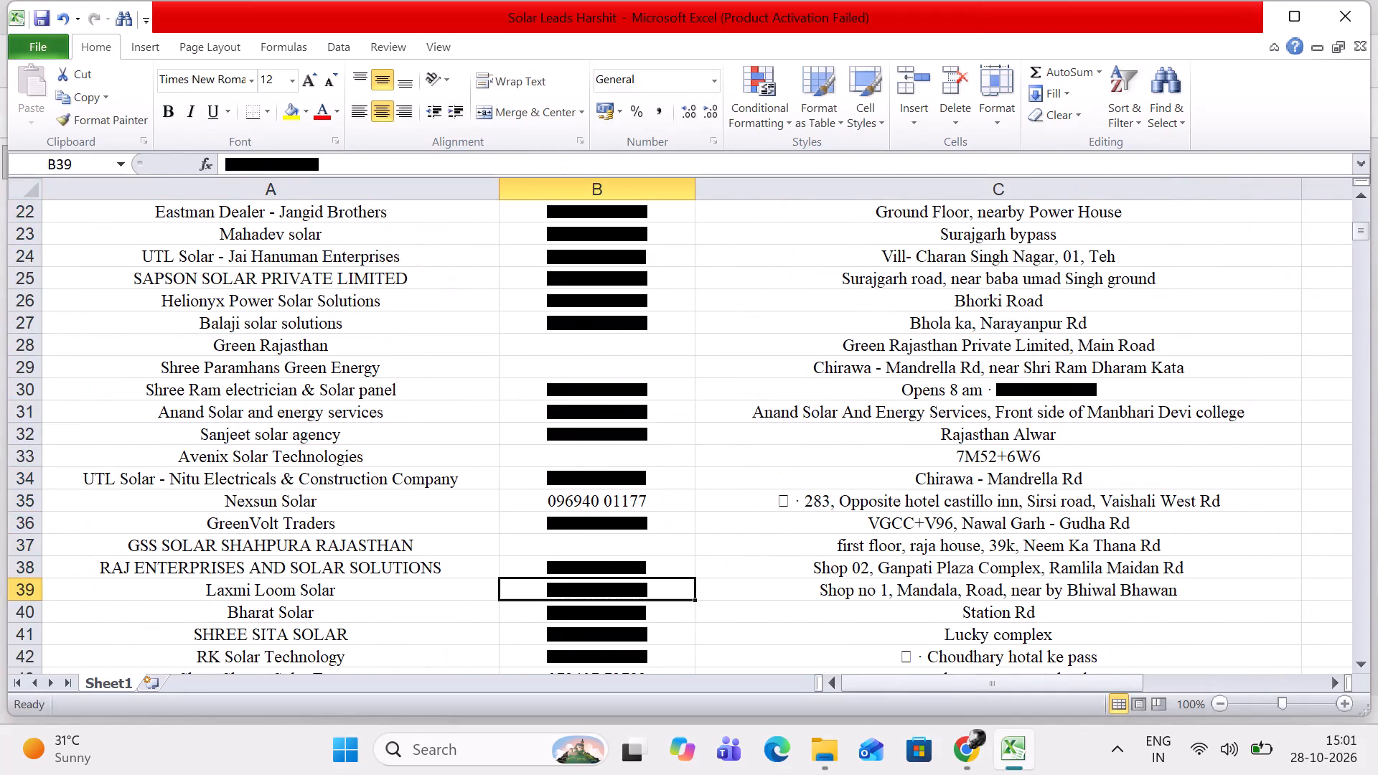
{"action": "key", "text": "Down"}
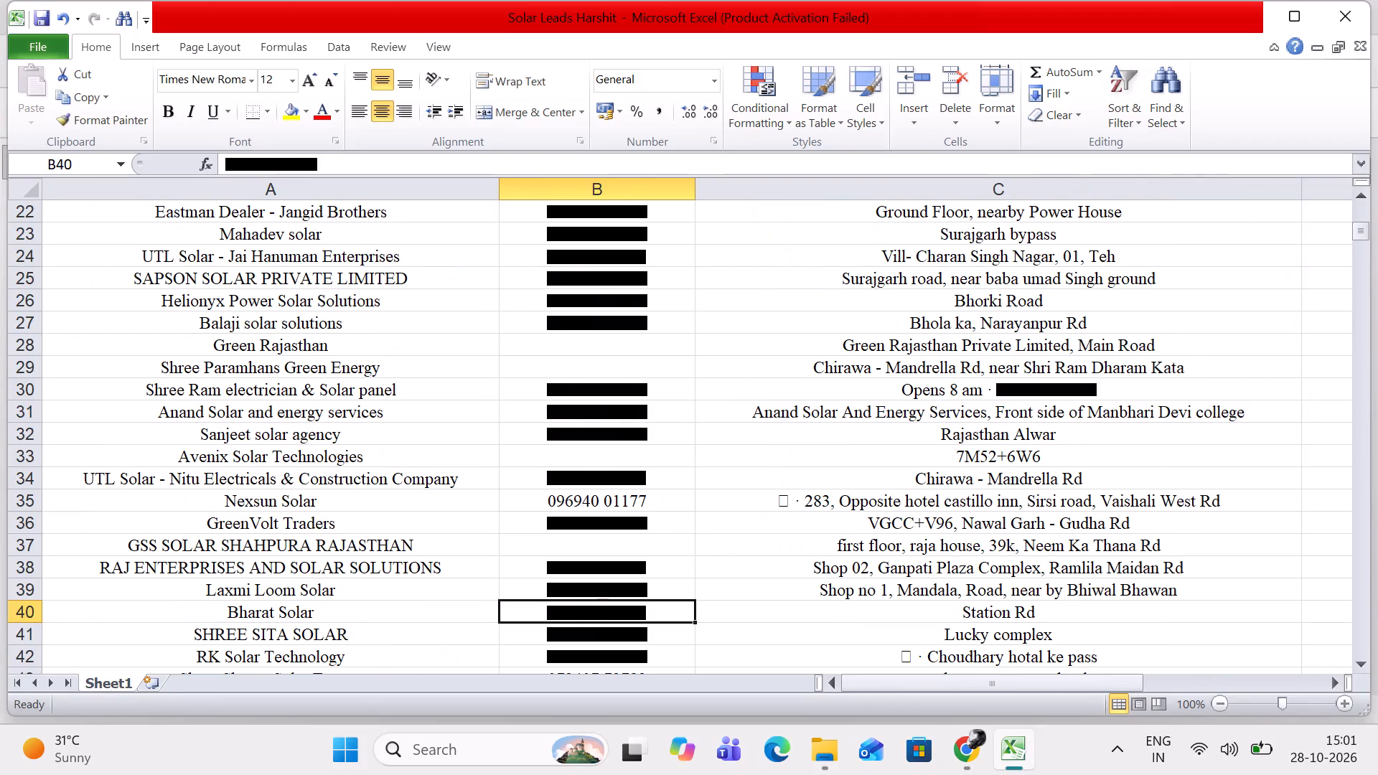
{"action": "key", "text": "Left"}
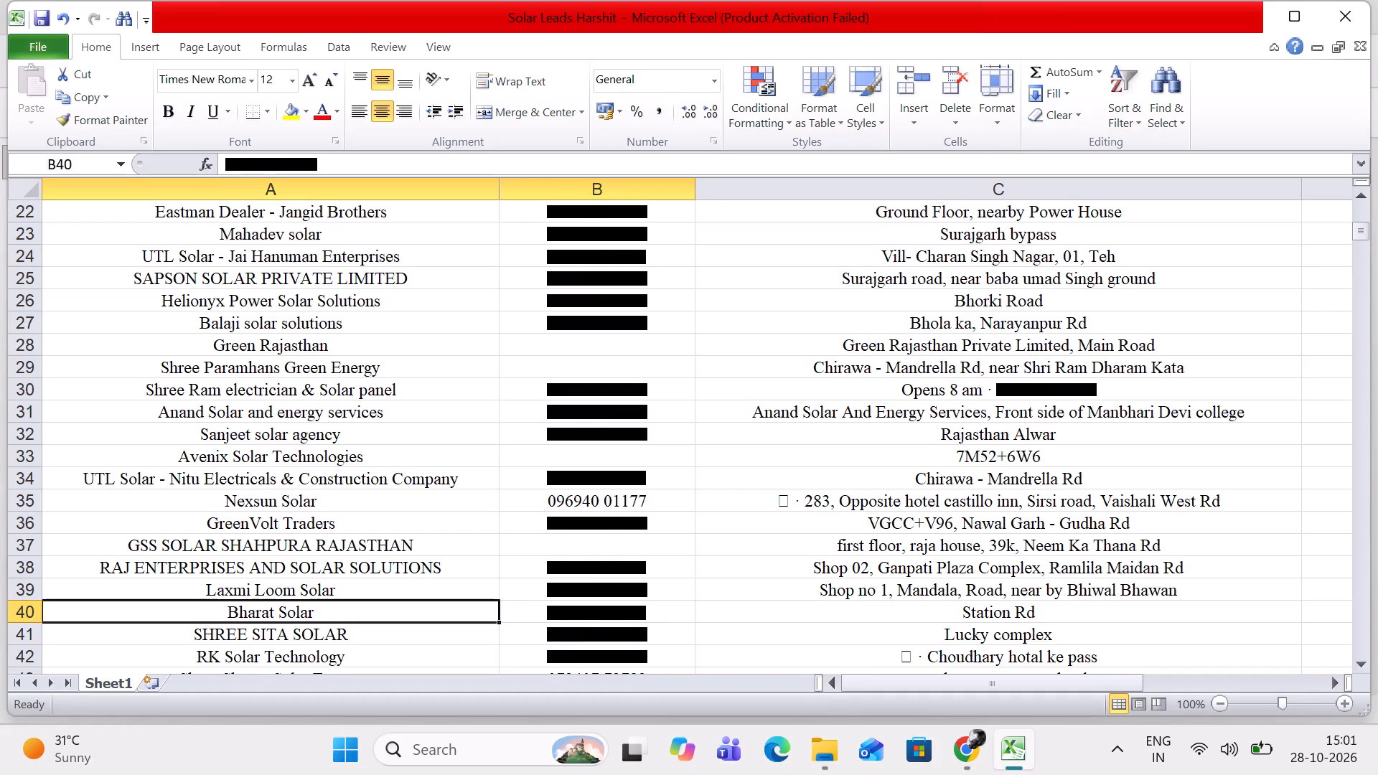
{"action": "key", "text": "Right"}
{"action": "key", "text": "Right"}
{"action": "key", "text": "Right"}
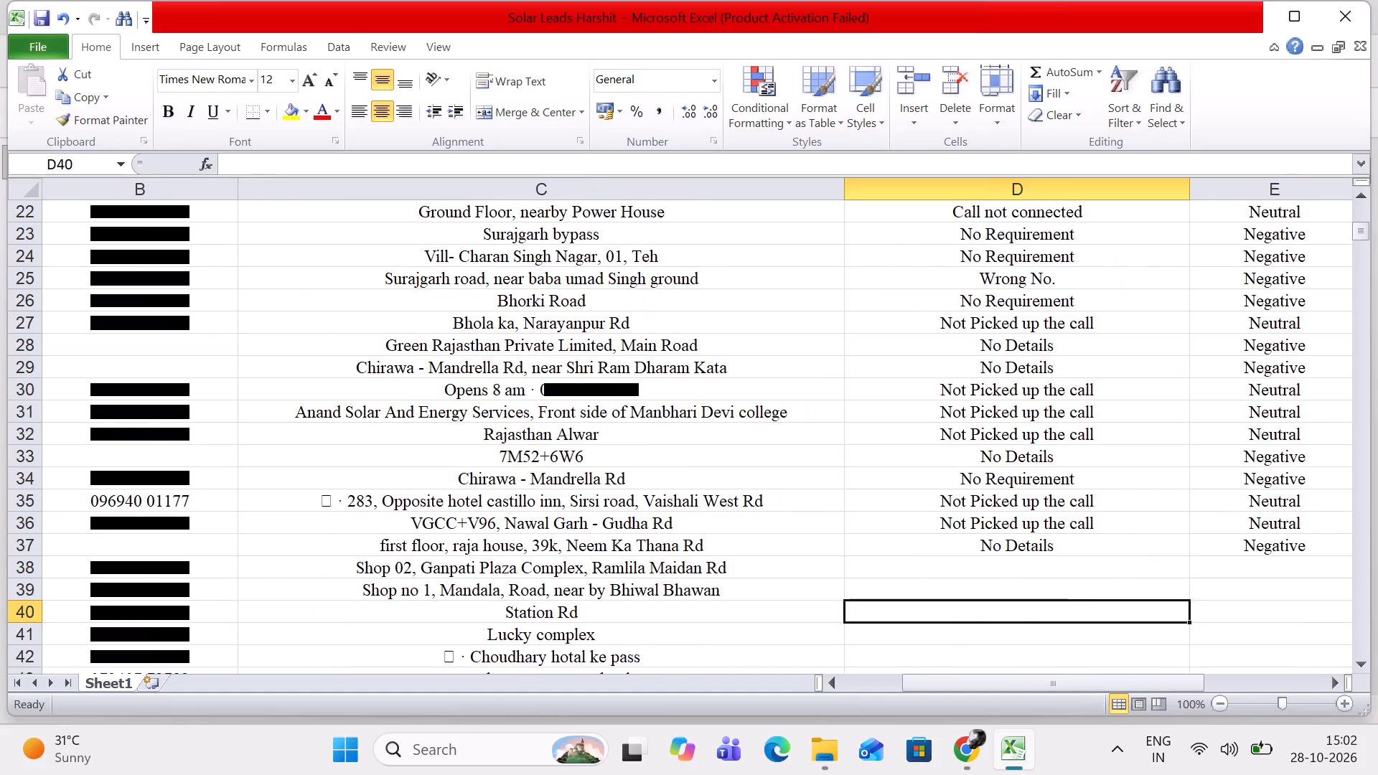
{"action": "key", "text": "Left"}
{"action": "key", "text": "Left"}
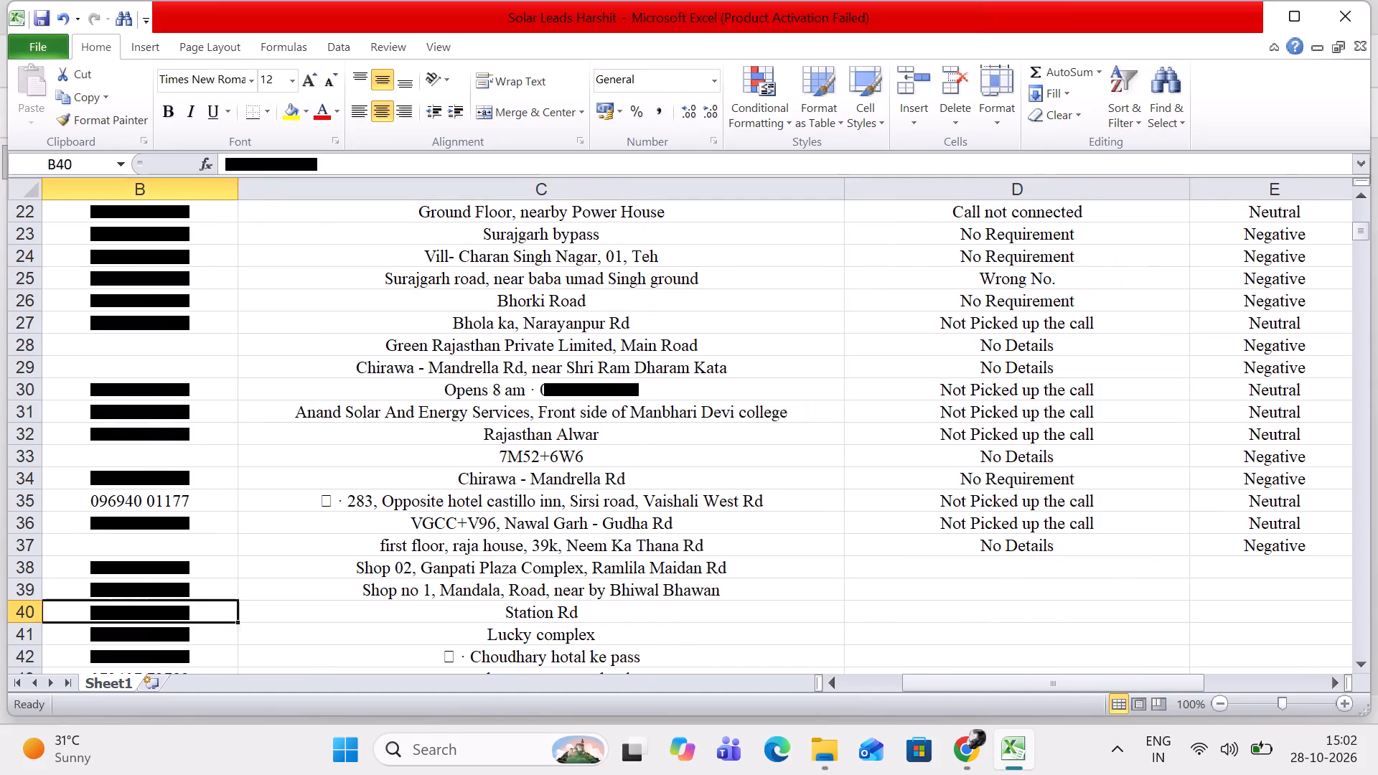
{"action": "key", "text": "Left"}
{"action": "key", "text": "Left"}
{"action": "key", "text": "Left"}
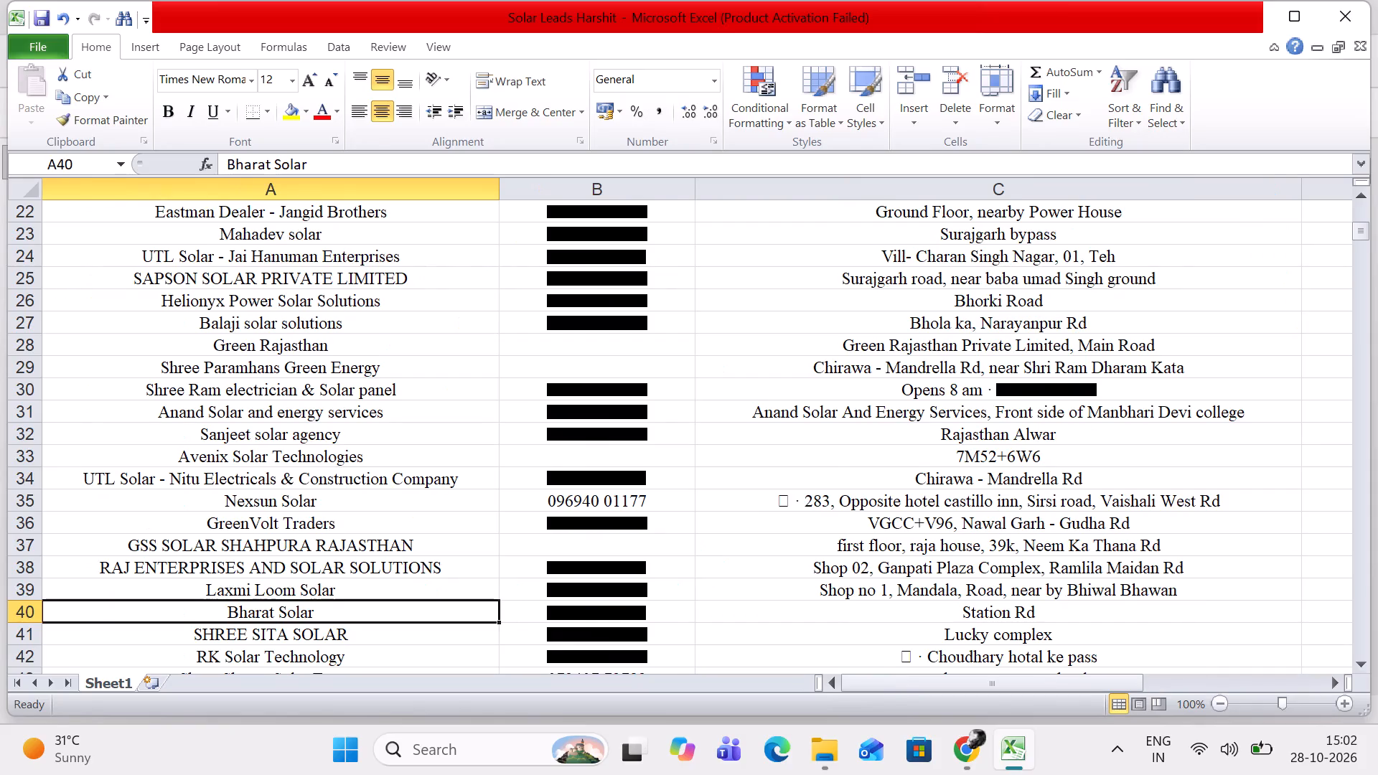
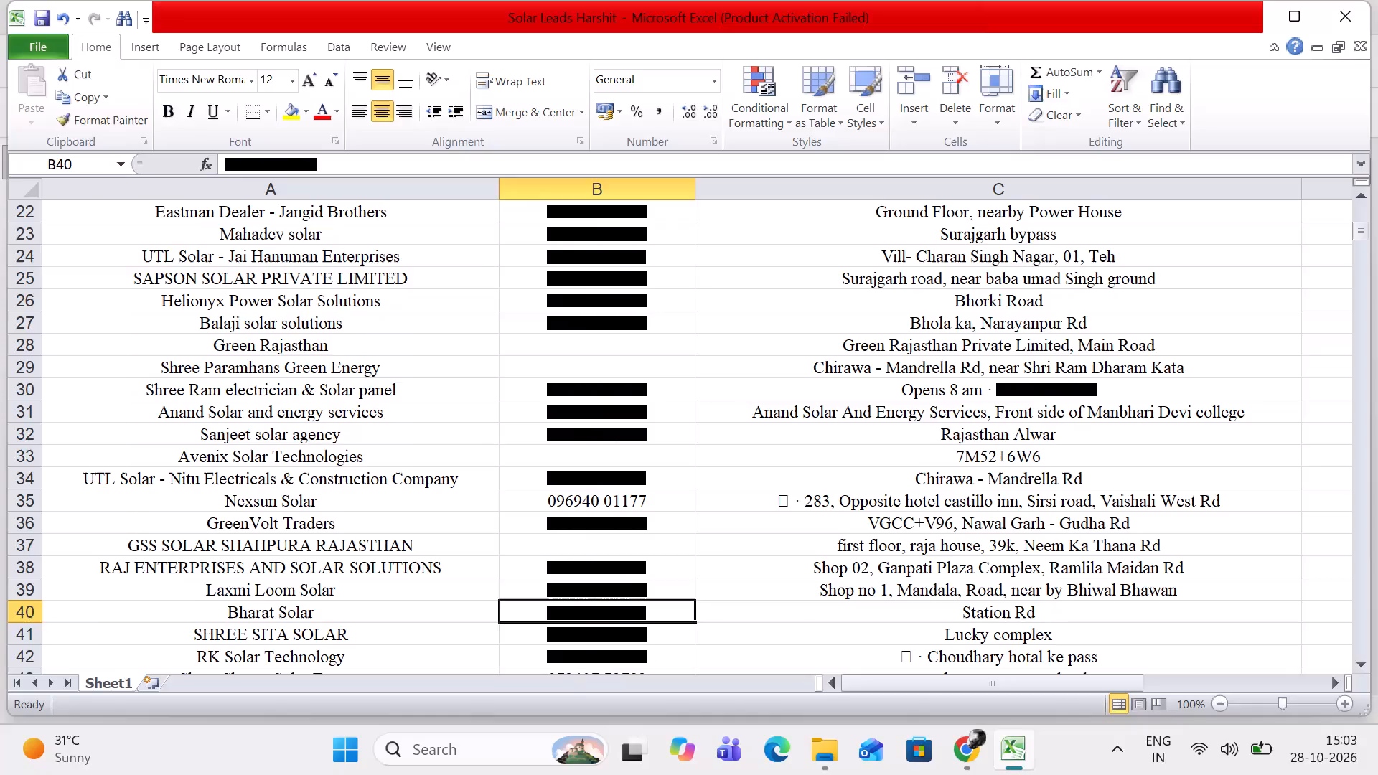
Set the status of the Bharat Solar lead in row 40 to Positive.
{"action": "key", "text": "Left"}
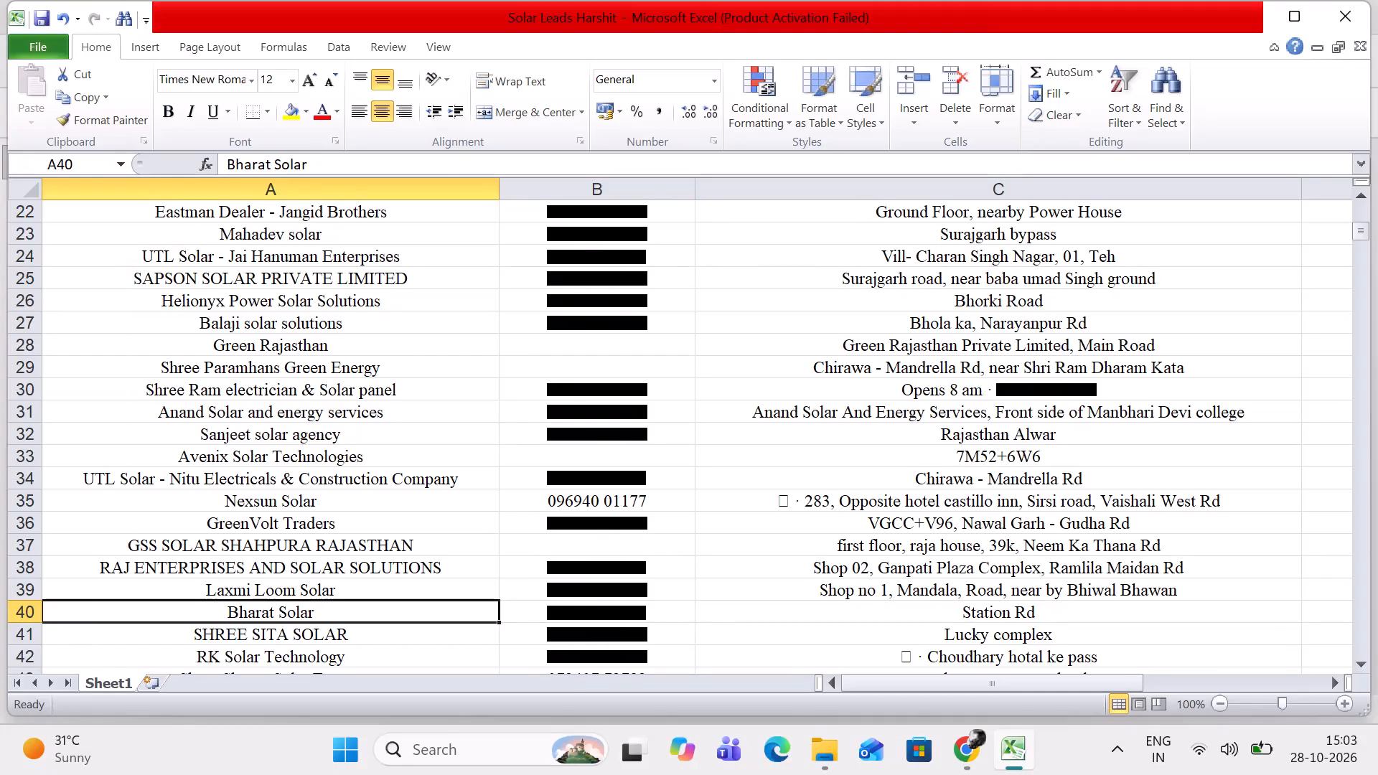
{"action": "key", "text": "Right"}
{"action": "key", "text": "Right"}
{"action": "key", "text": "Right"}
{"action": "key", "text": "Right"}
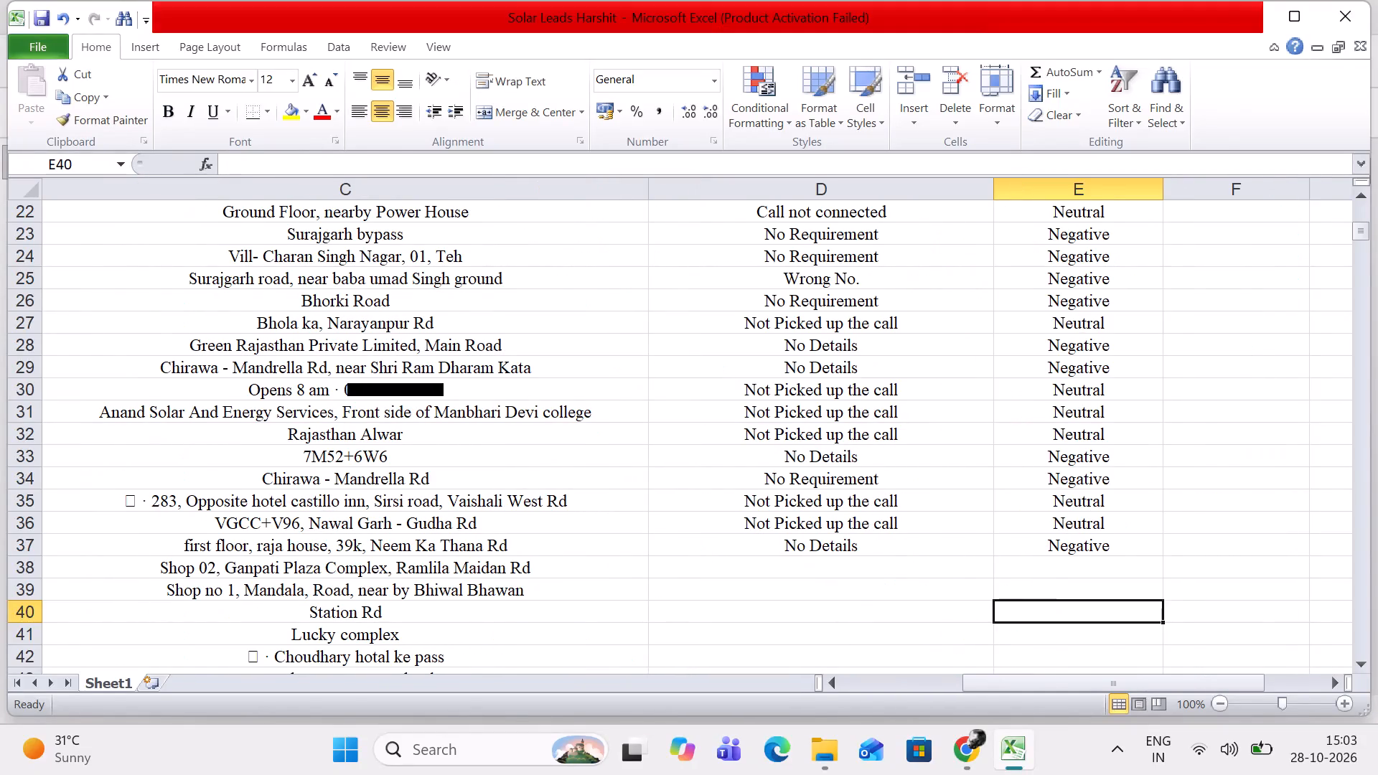
{"action": "type", "text": "Posit"}
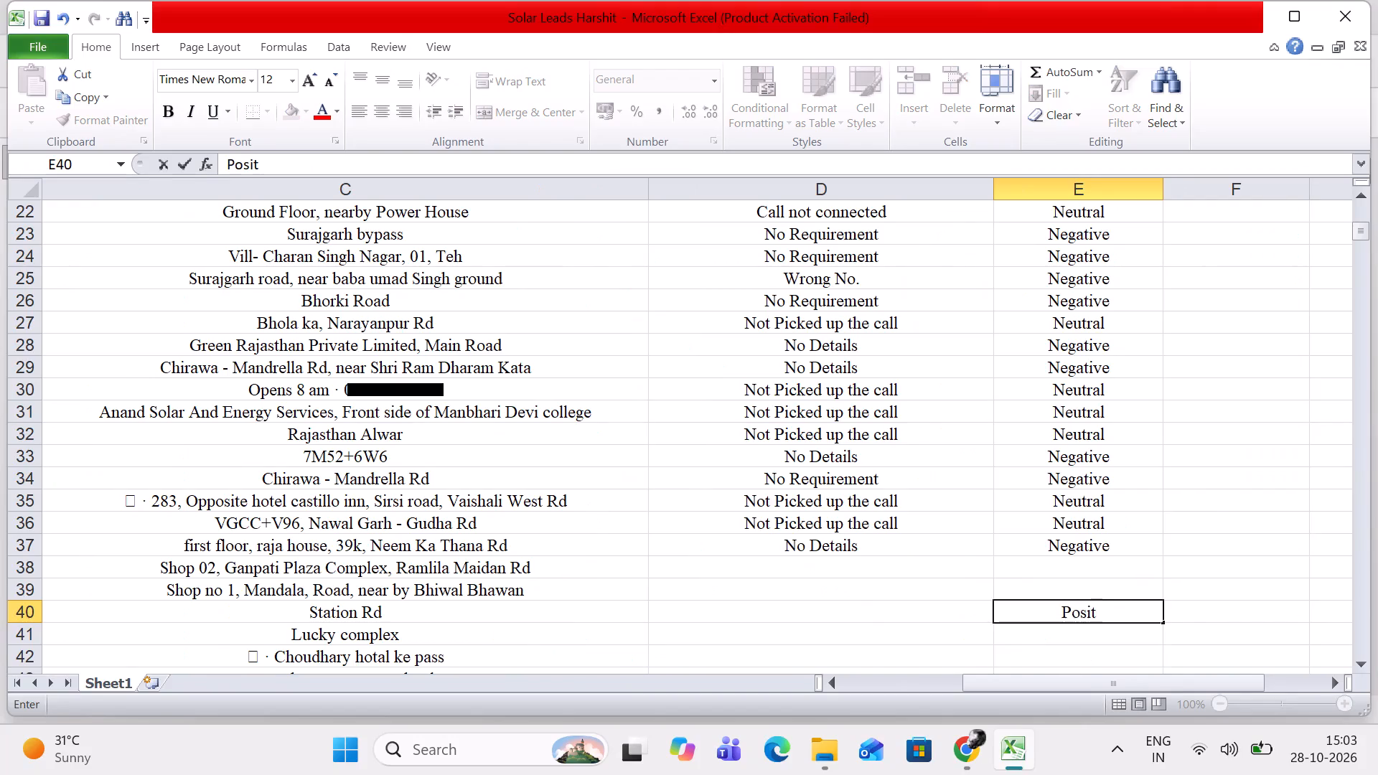
{"action": "key", "text": "i"}
{"action": "type", "text": "ve"}
{"action": "key", "text": "Return"}
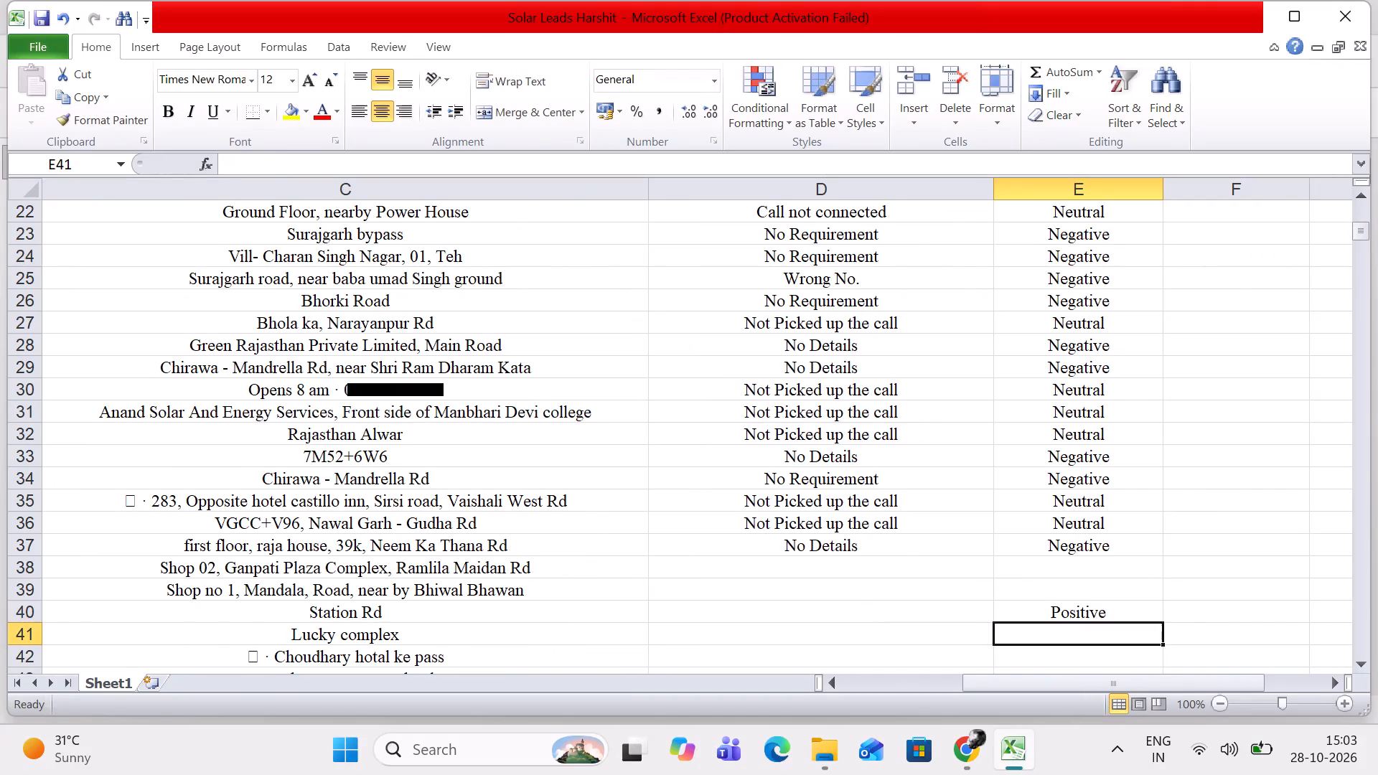
Enter the remark "Need to call him on 29th Oct 10:30 AM" for the Bharat Solar lead in row 40.
{"action": "key", "text": "Left"}
{"action": "key", "text": "Up"}
{"action": "type", "text": "Need to call him i"}
{"action": "key", "text": "BackSpace"}
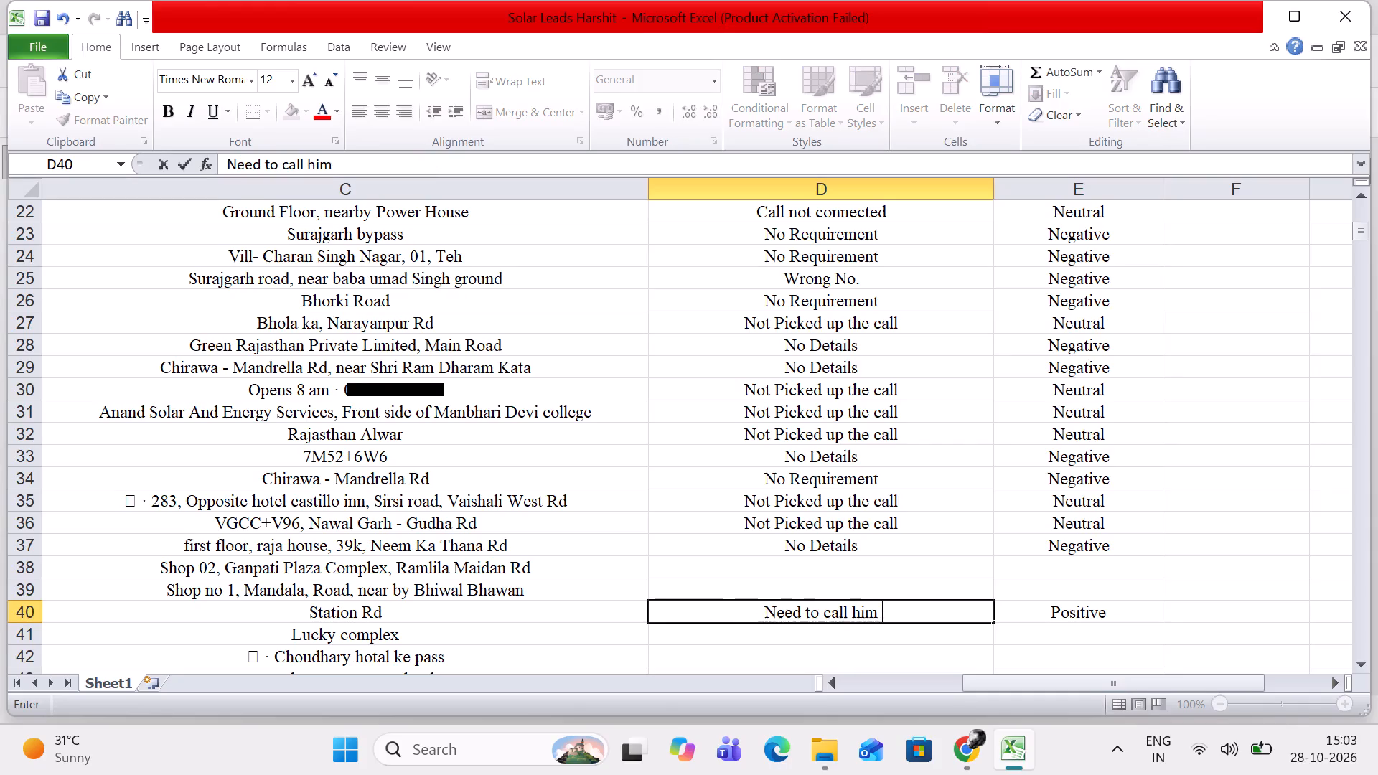
{"action": "type", "text": "at 10"}
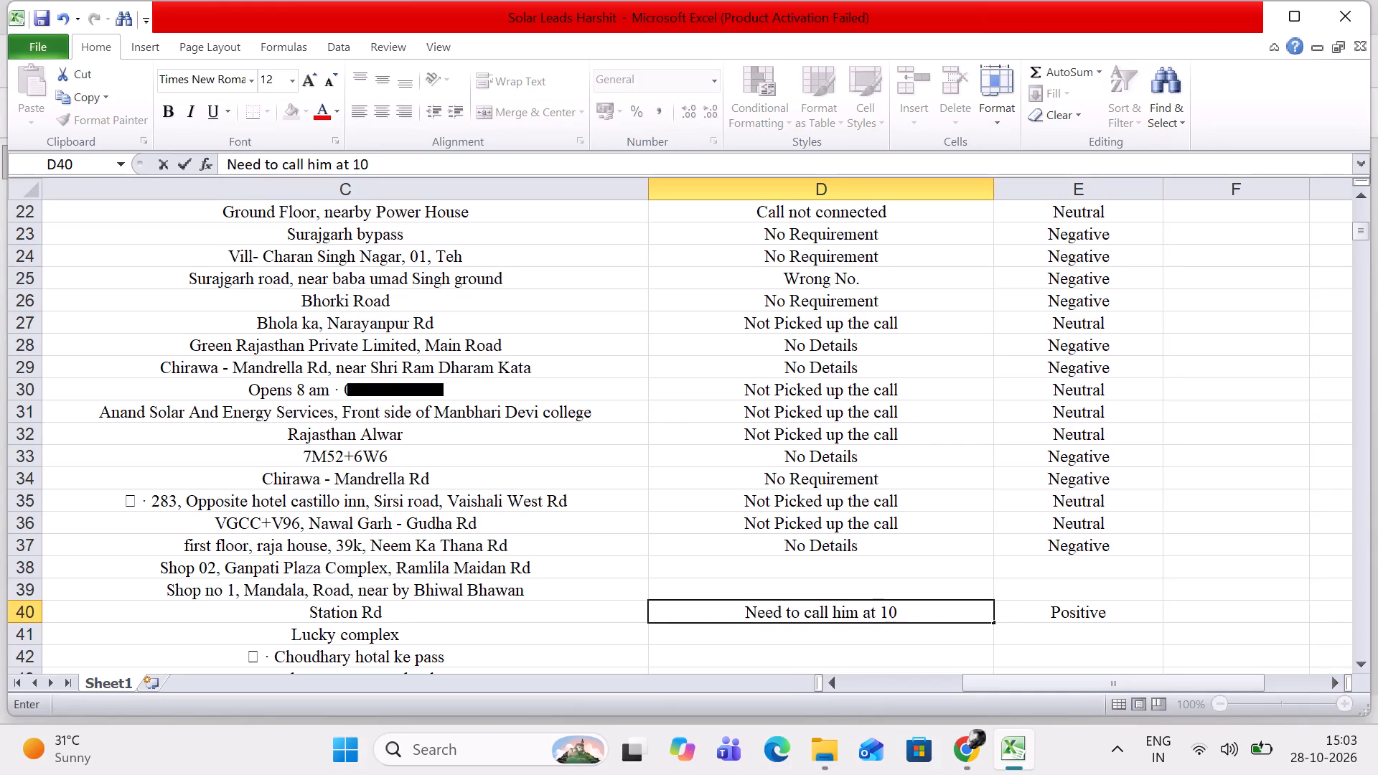
{"action": "key", "text": "BackSpace"}
{"action": "key", "text": "BackSpace"}
{"action": "key", "text": "BackSpace"}
{"action": "key", "text": "BackSpace"}
{"action": "key", "text": "BackSpace"}
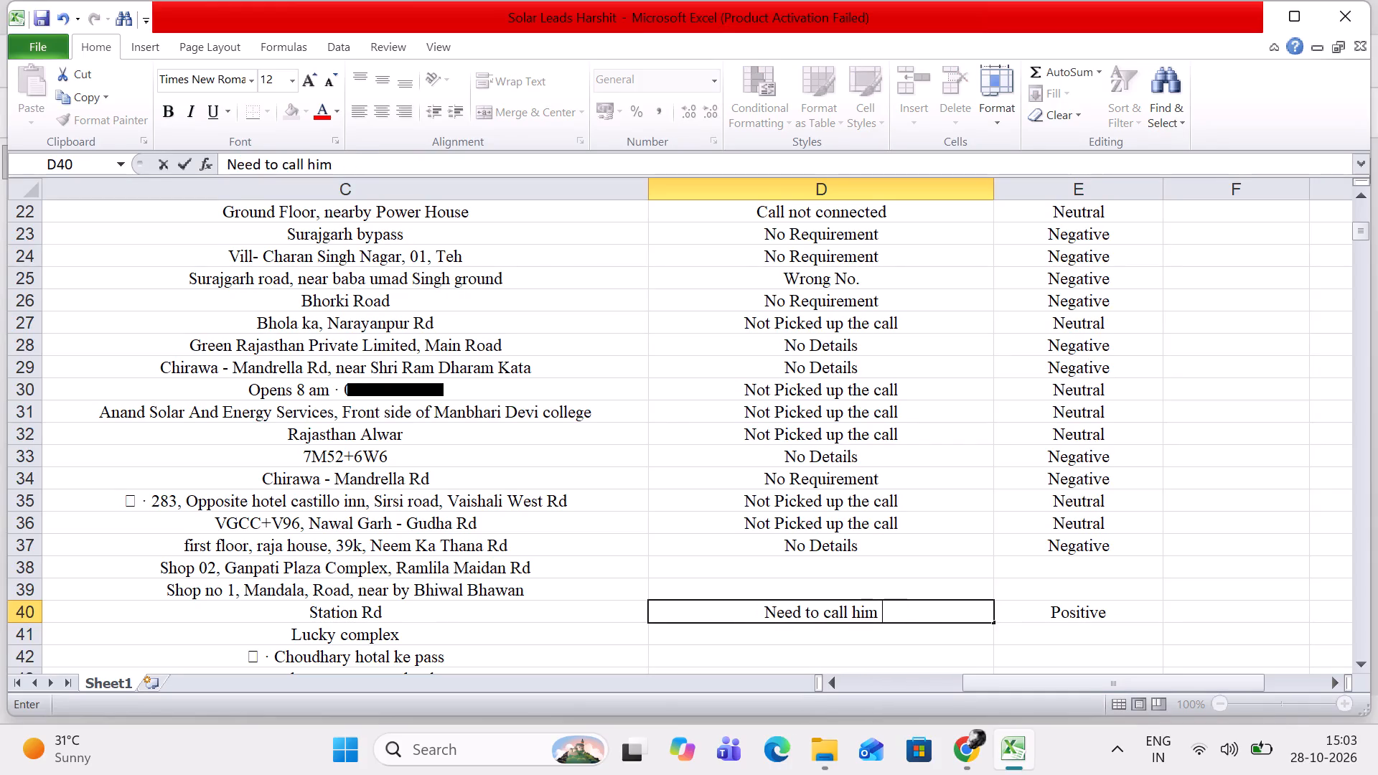
{"action": "type", "text": "on 29th Oct !0"}
{"action": "type", "text": ":30 AM"}
{"action": "key", "text": "Left"}
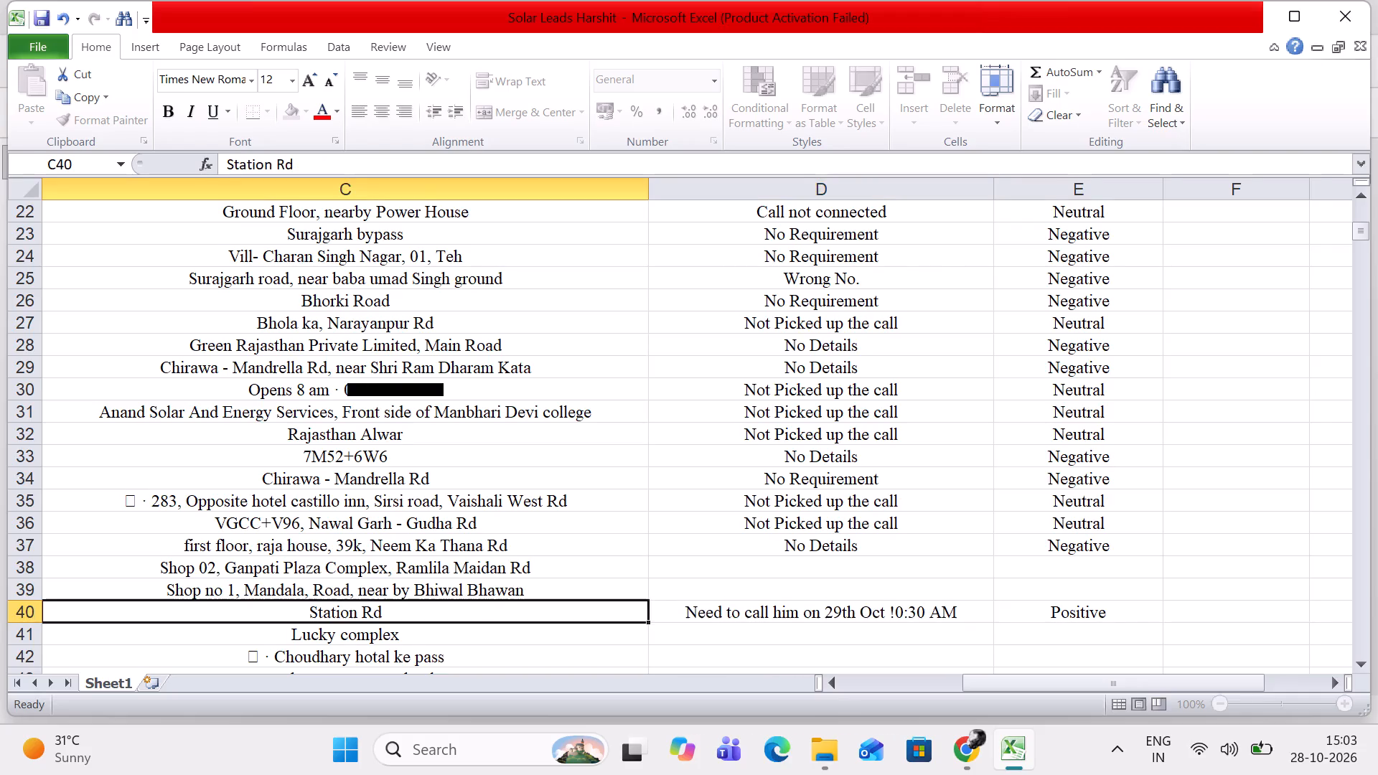
{"action": "double_click", "coordinate": [893, 611]}
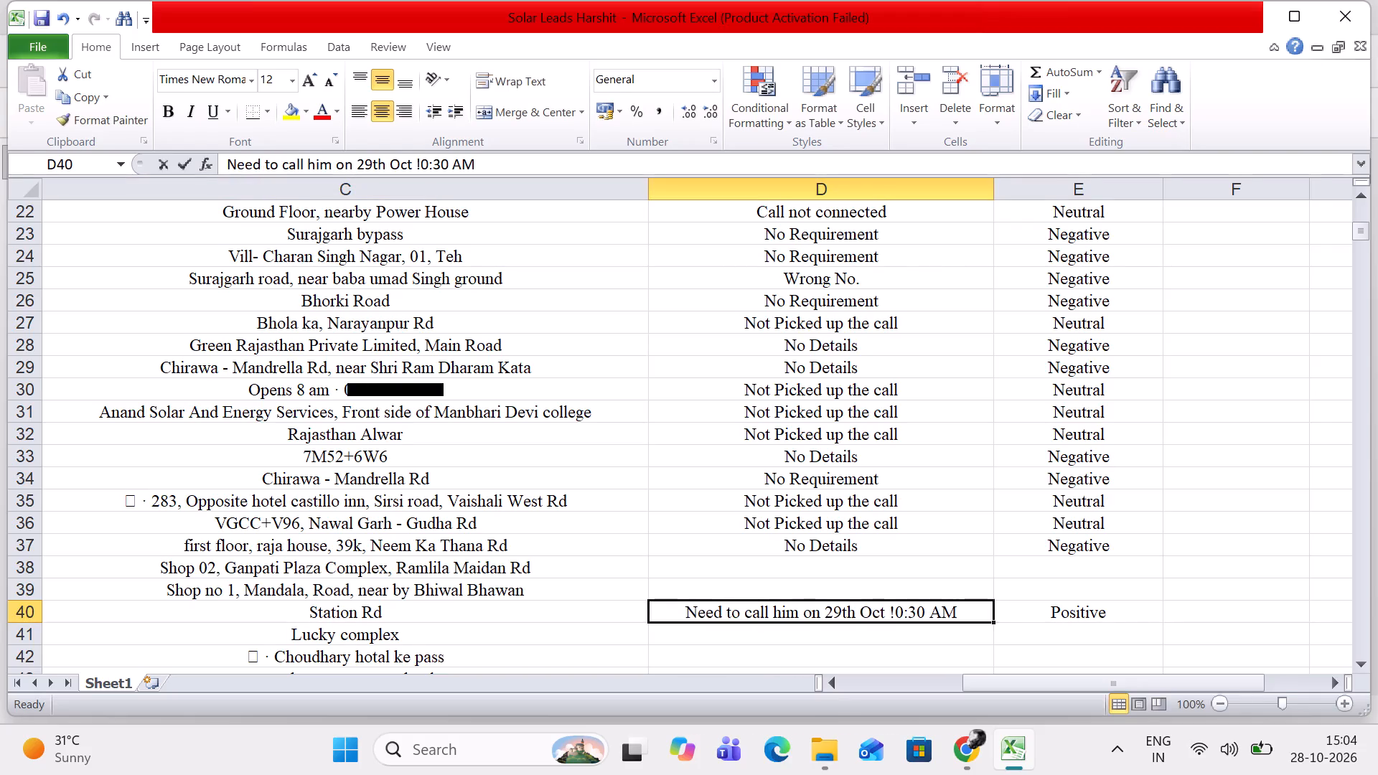
{"action": "left_click", "coordinate": [893, 611]}
{"action": "key", "text": "BackSpace"}
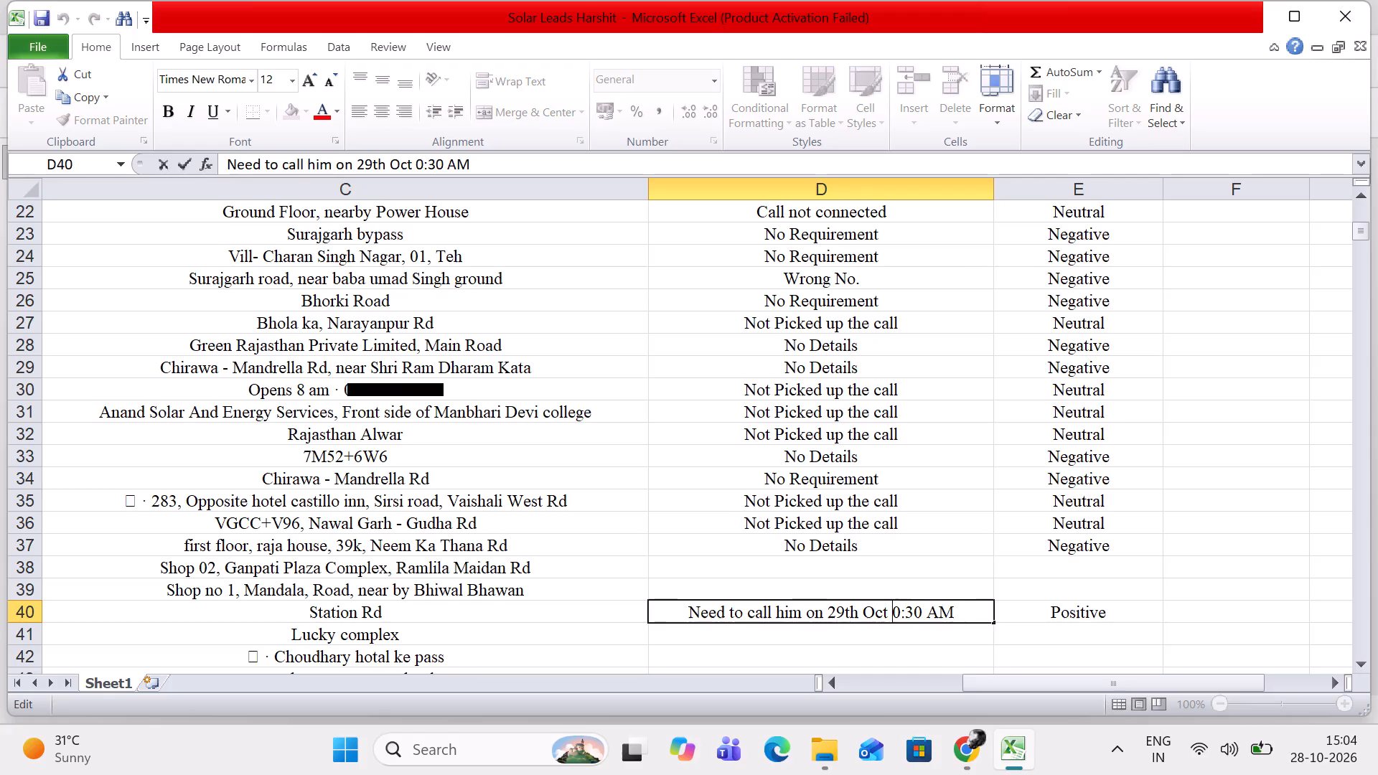
{"action": "key", "text": "1"}
{"action": "key", "text": "Return"}
{"action": "key", "text": "Down"}
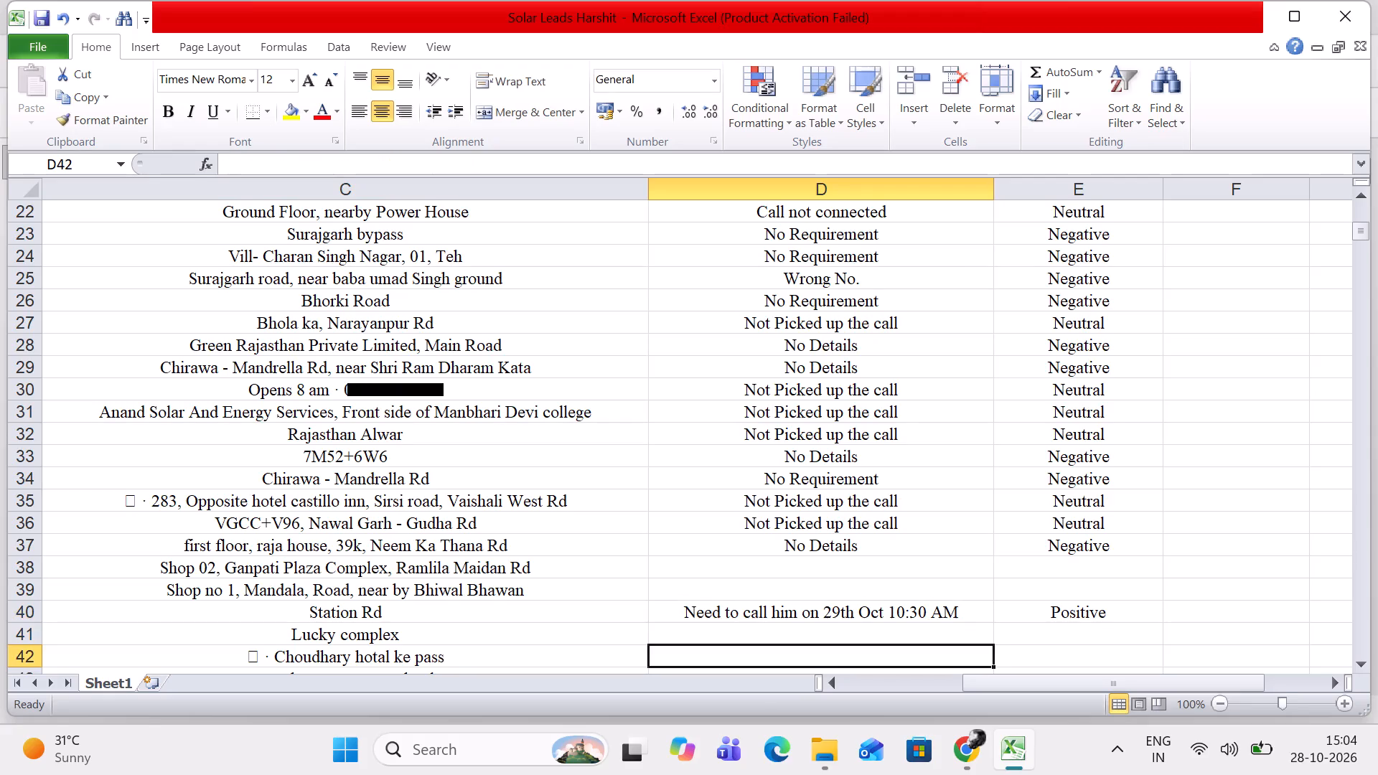
Highlight the entire Bharat Solar row, row 40, with the solid green theme fill colour.
{"action": "key", "text": "Up"}
{"action": "key", "text": "Up"}
{"action": "key", "text": "Left"}
{"action": "key", "text": "Left"}
{"action": "key", "text": "Left"}
{"action": "key", "text": "Left"}
{"action": "key", "text": "Left"}
{"action": "key", "text": "Left"}
{"action": "key", "text": "Left"}
{"action": "key", "text": "Left"}
{"action": "key", "text": "Left"}
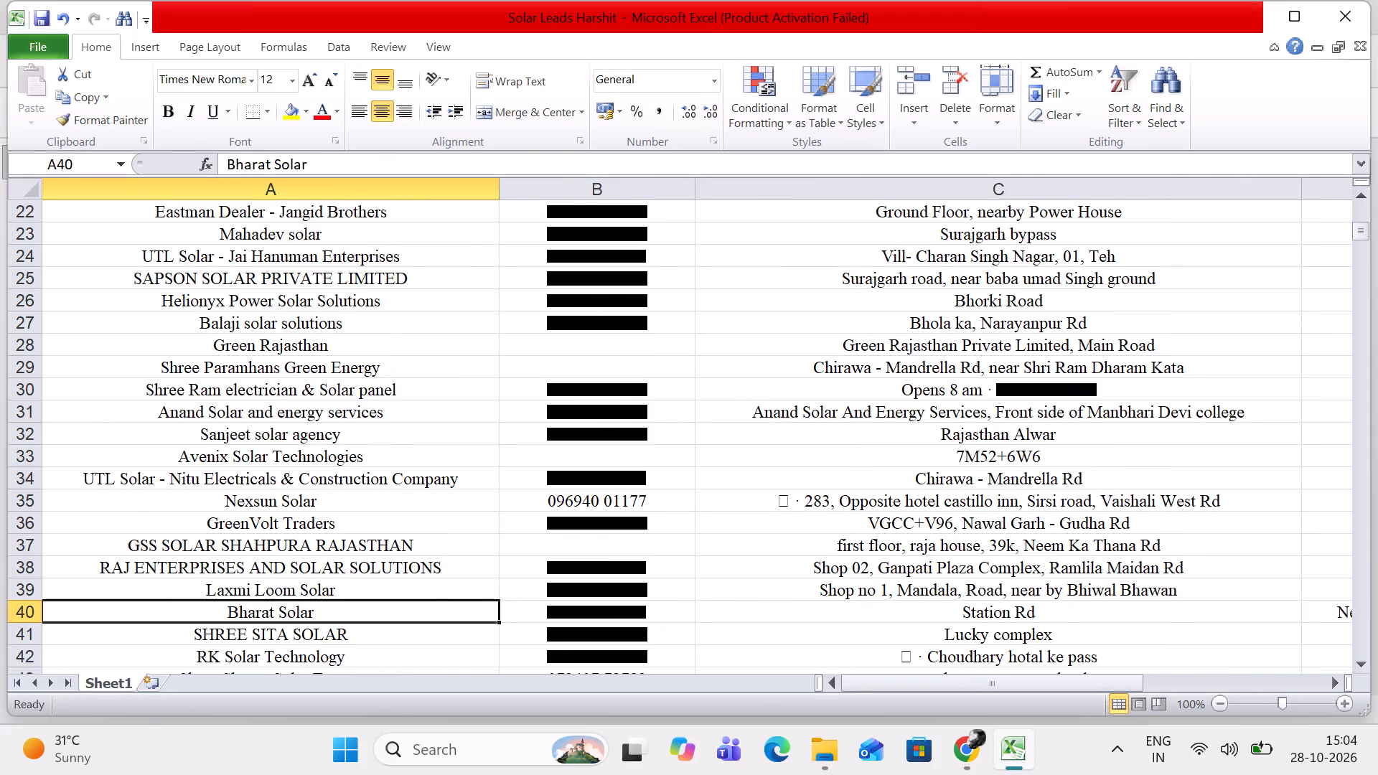
{"action": "key", "text": "Up"}
{"action": "key", "text": "Down"}
{"action": "key", "text": "Down"}
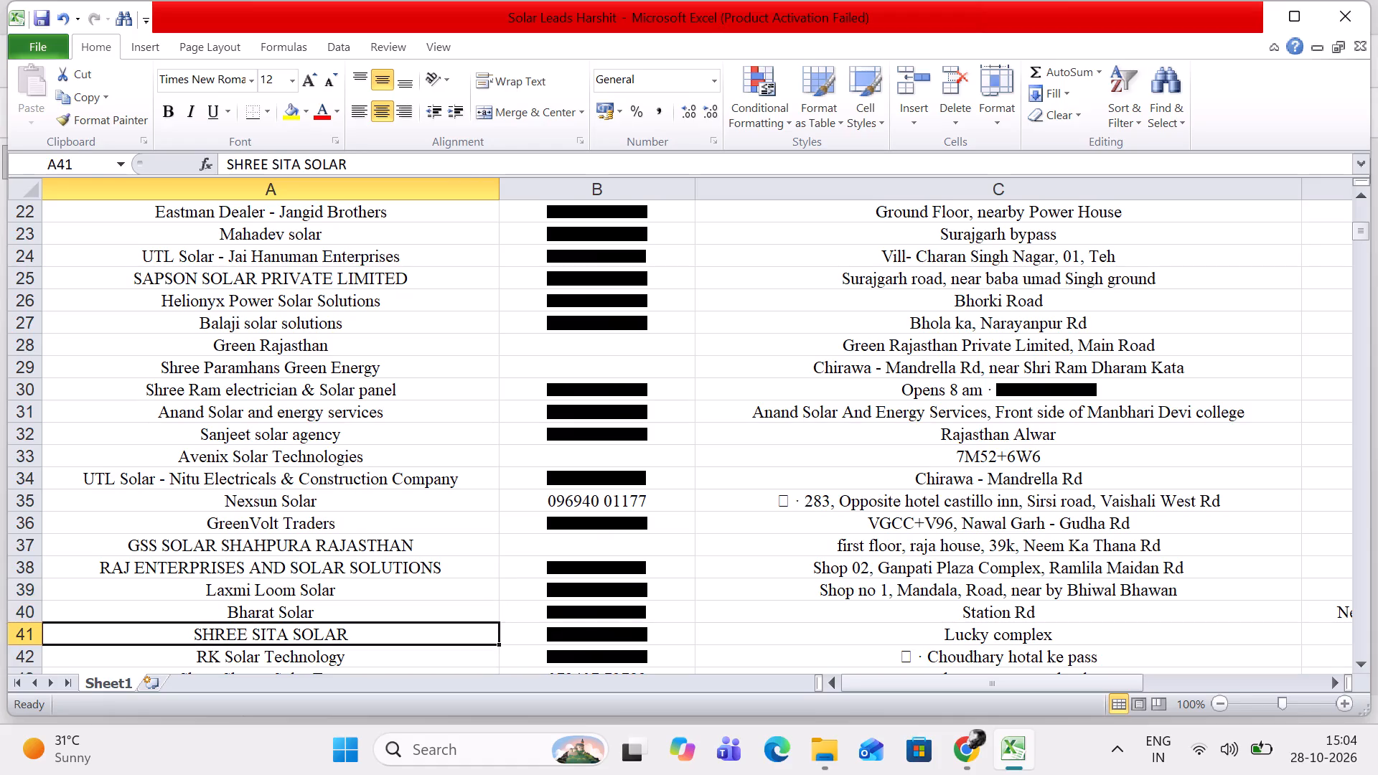
{"action": "key", "text": "Up"}
{"action": "key", "text": "Up"}
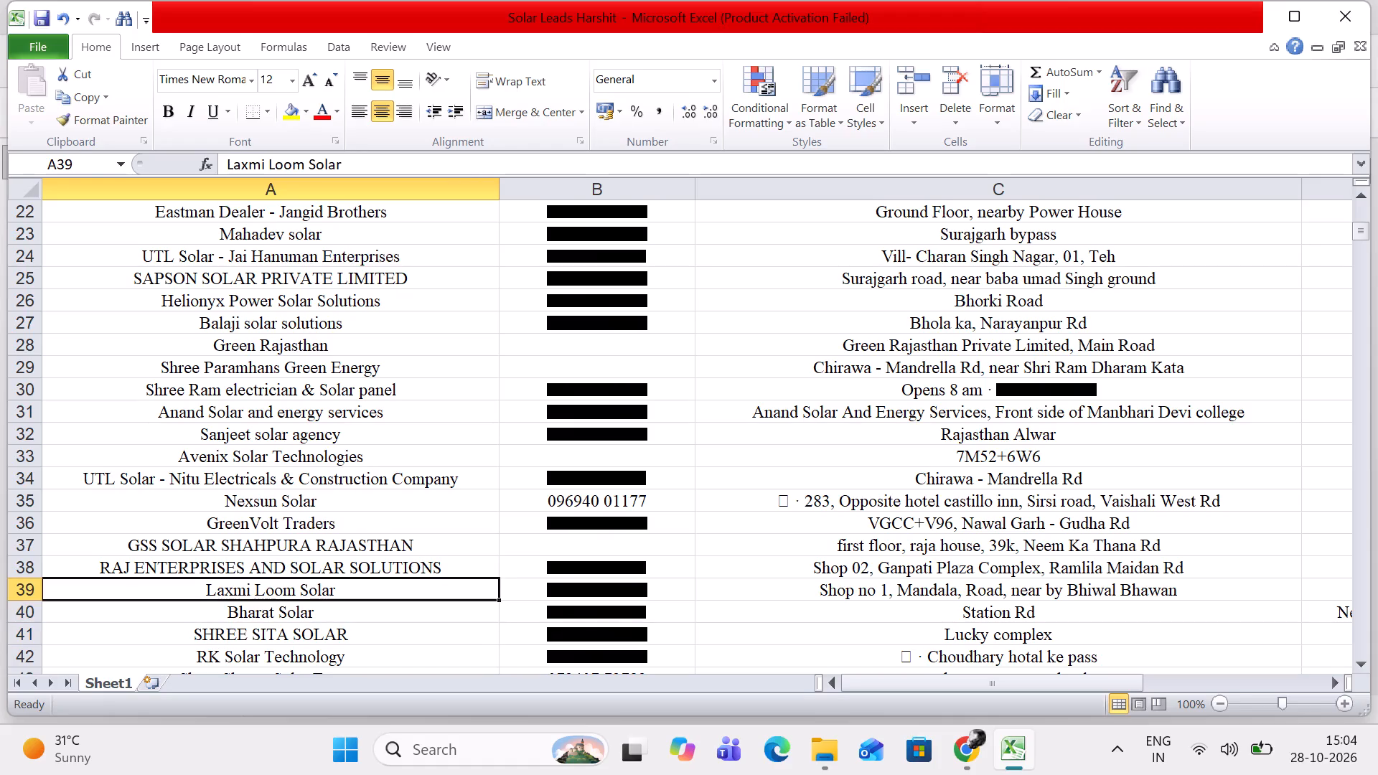
{"action": "key", "text": "Down"}
{"action": "key", "text": "Left"}
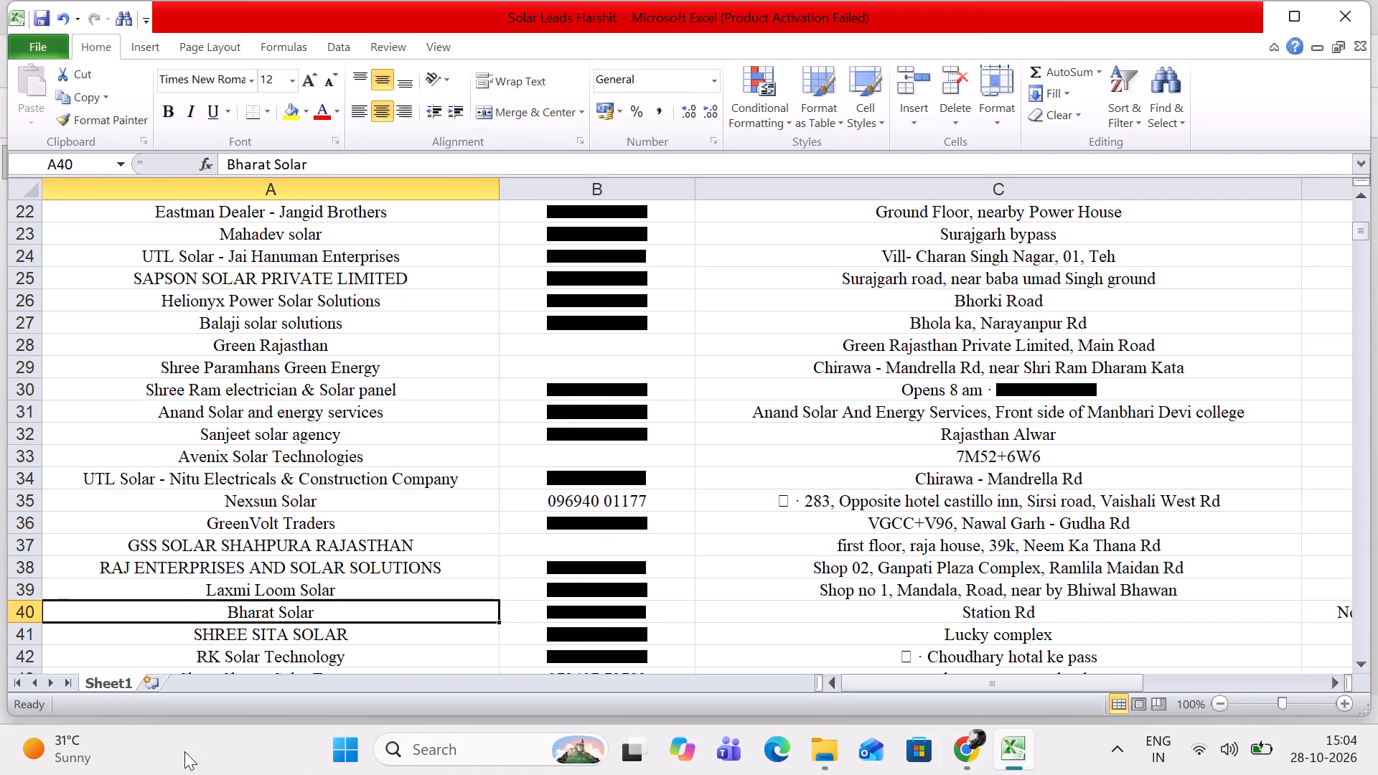
{"action": "left_click", "coordinate": [28, 615]}
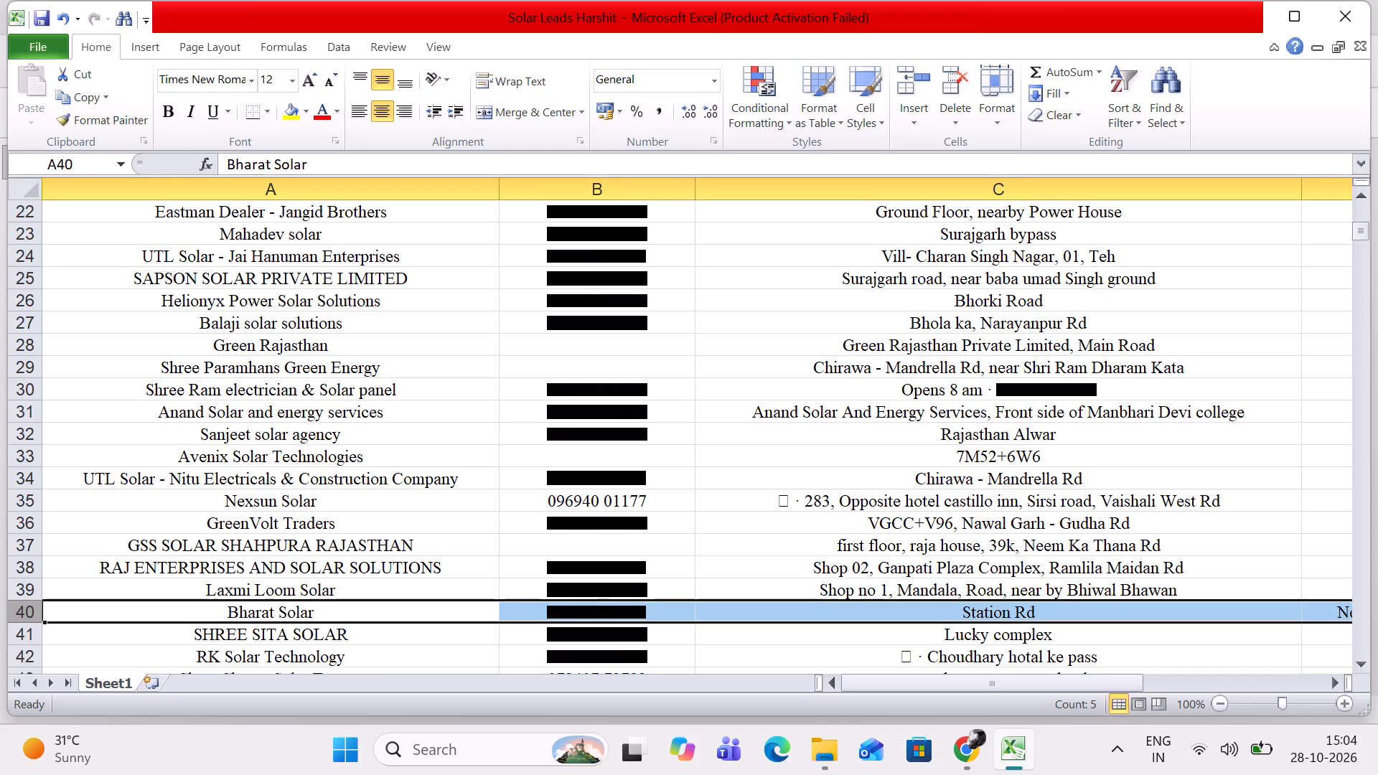
{"action": "left_click", "coordinate": [304, 110]}
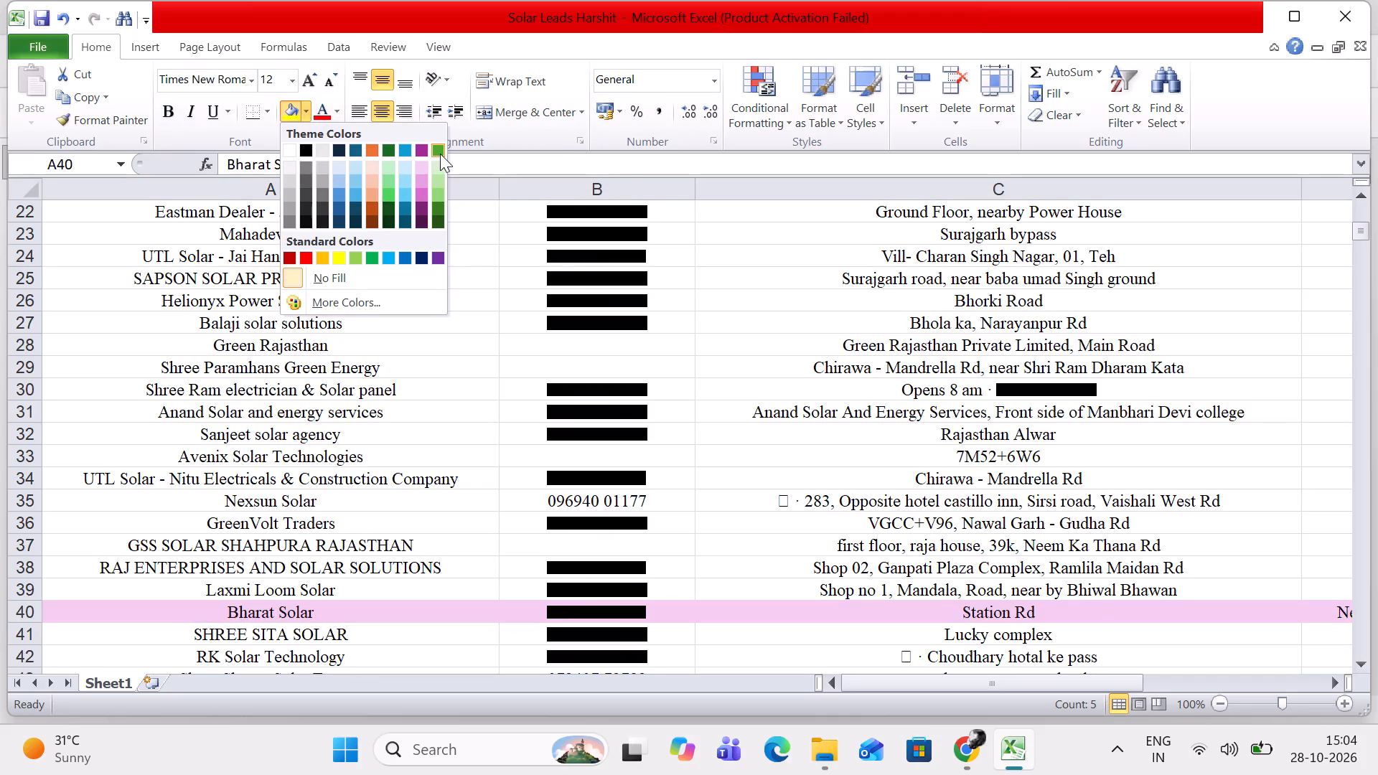
{"action": "left_click", "coordinate": [440, 154]}
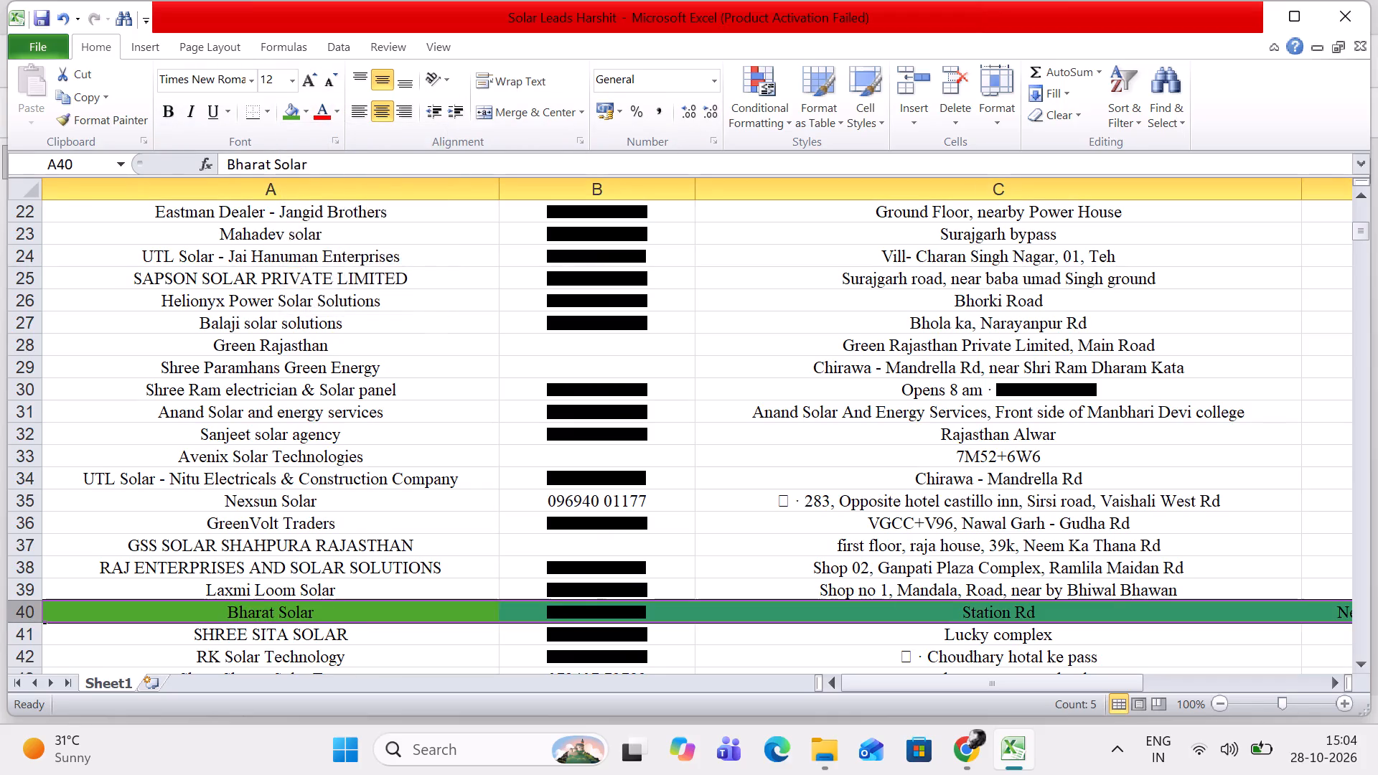
Review the company names, contact details and empty remark cells of the leads in rows 39 and 38.
{"action": "left_click", "coordinate": [291, 589]}
{"action": "key", "text": "Right"}
{"action": "key", "text": "Right"}
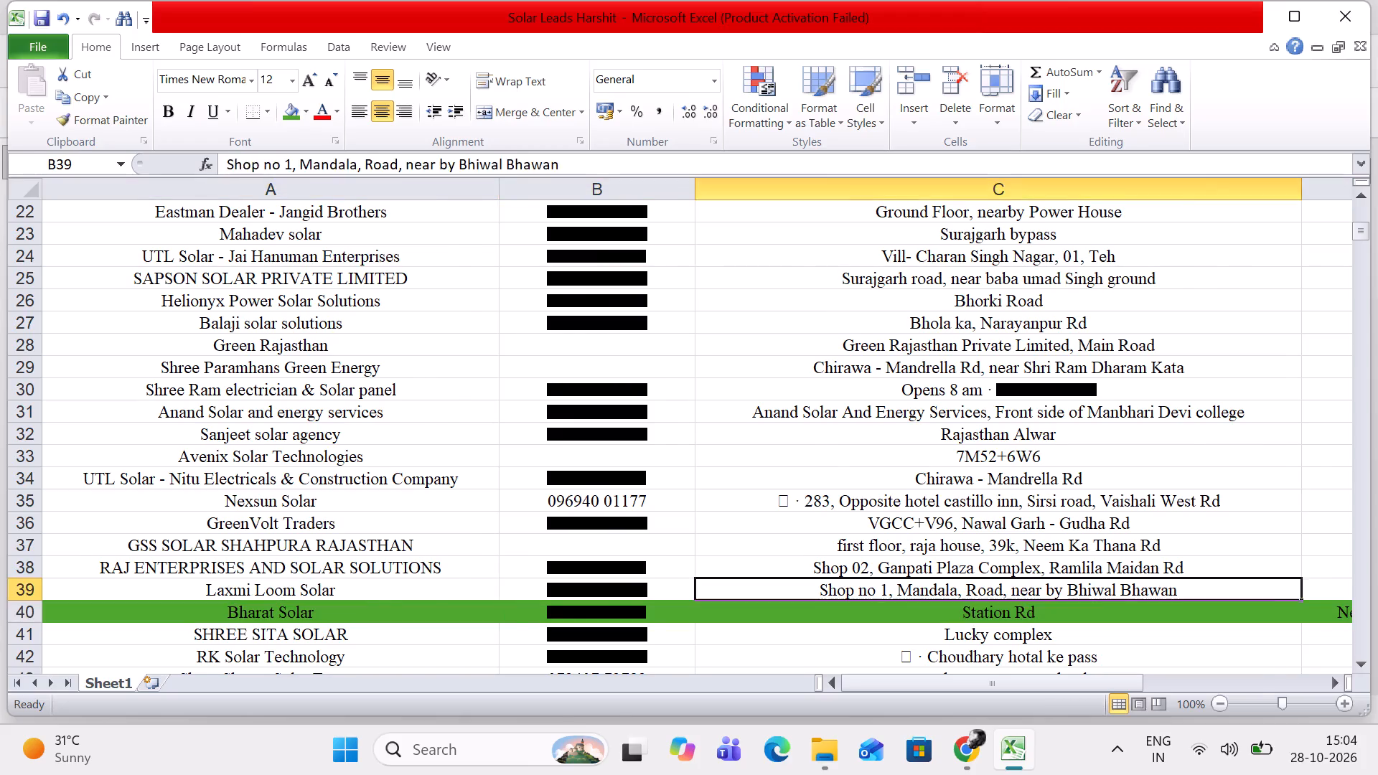
{"action": "key", "text": "Right"}
{"action": "key", "text": "Right"}
{"action": "key", "text": "Up"}
{"action": "key", "text": "Left"}
{"action": "key", "text": "Left"}
{"action": "key", "text": "Left"}
{"action": "key", "text": "Left"}
{"action": "key", "text": "Left"}
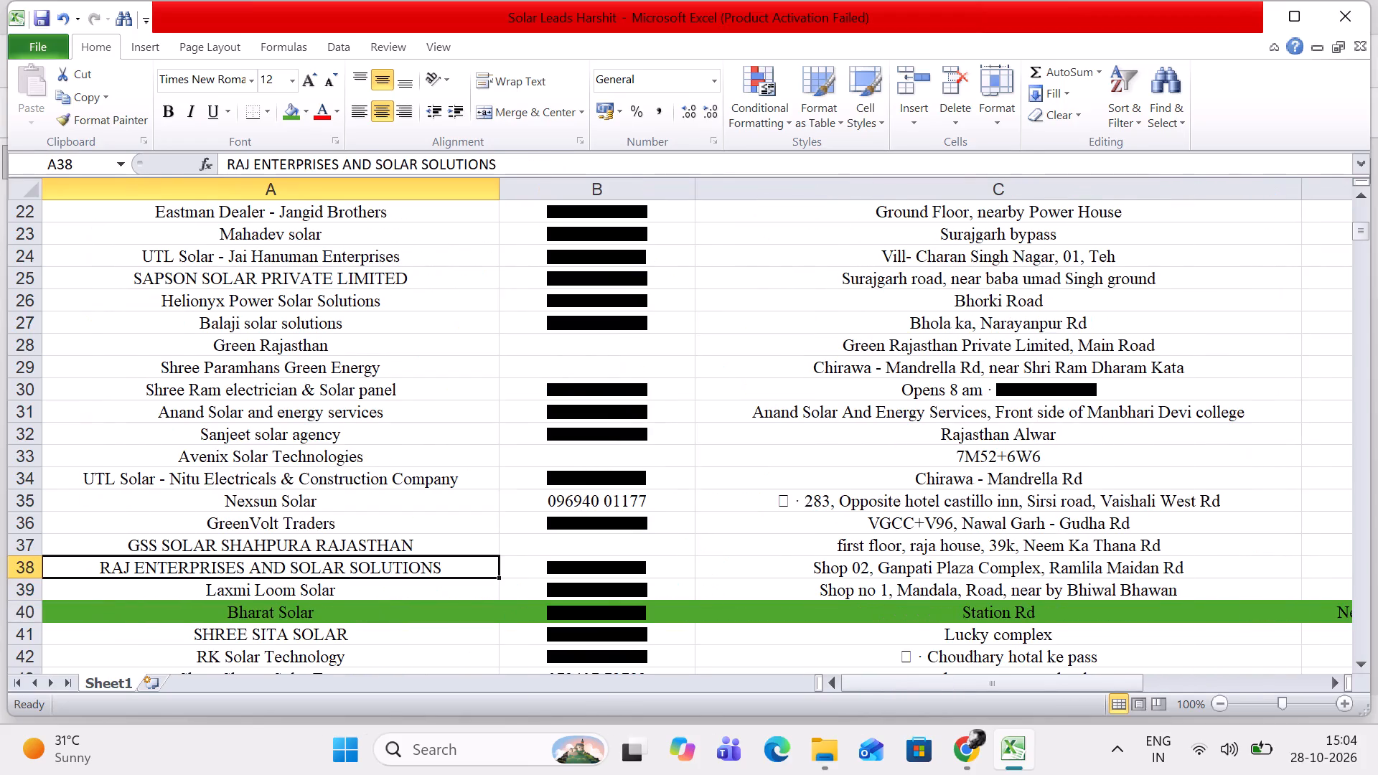
{"action": "key", "text": "Left"}
{"action": "key", "text": "Right"}
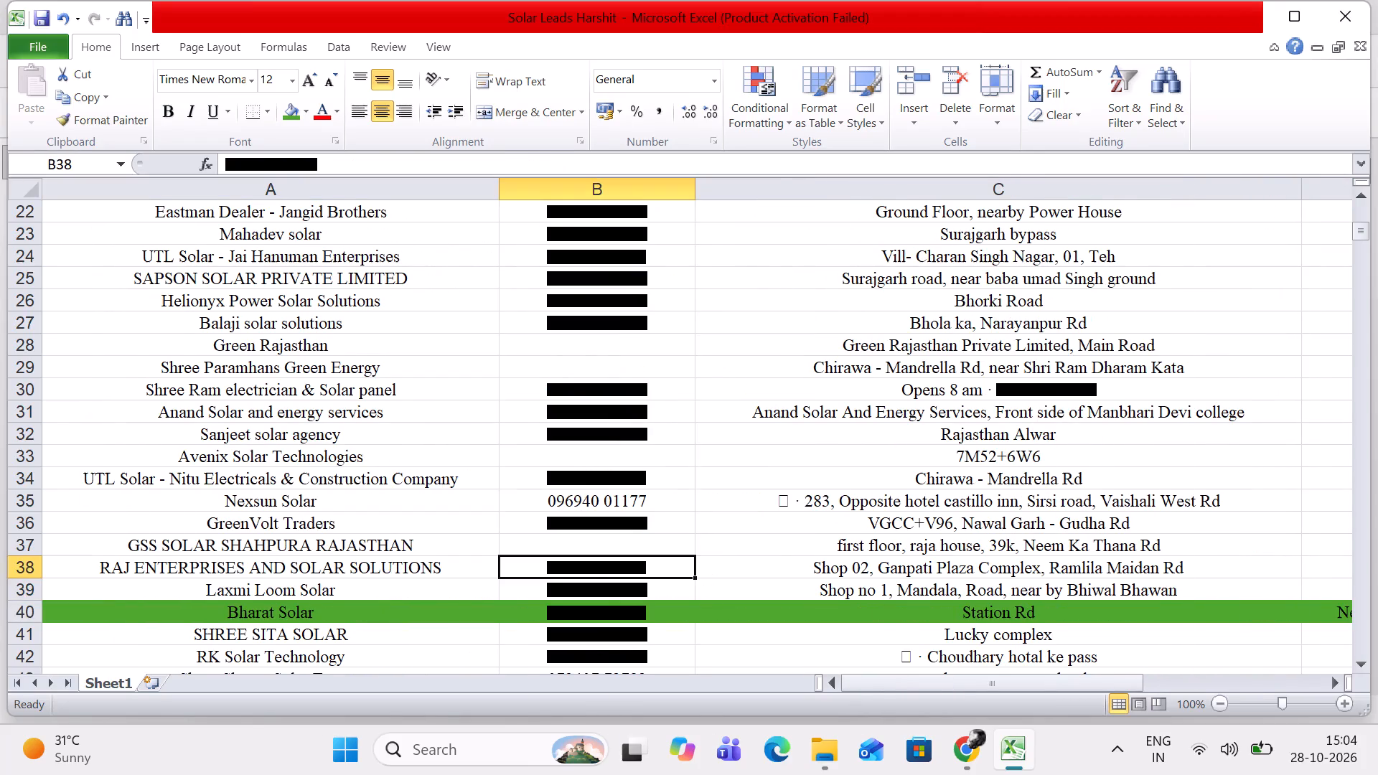
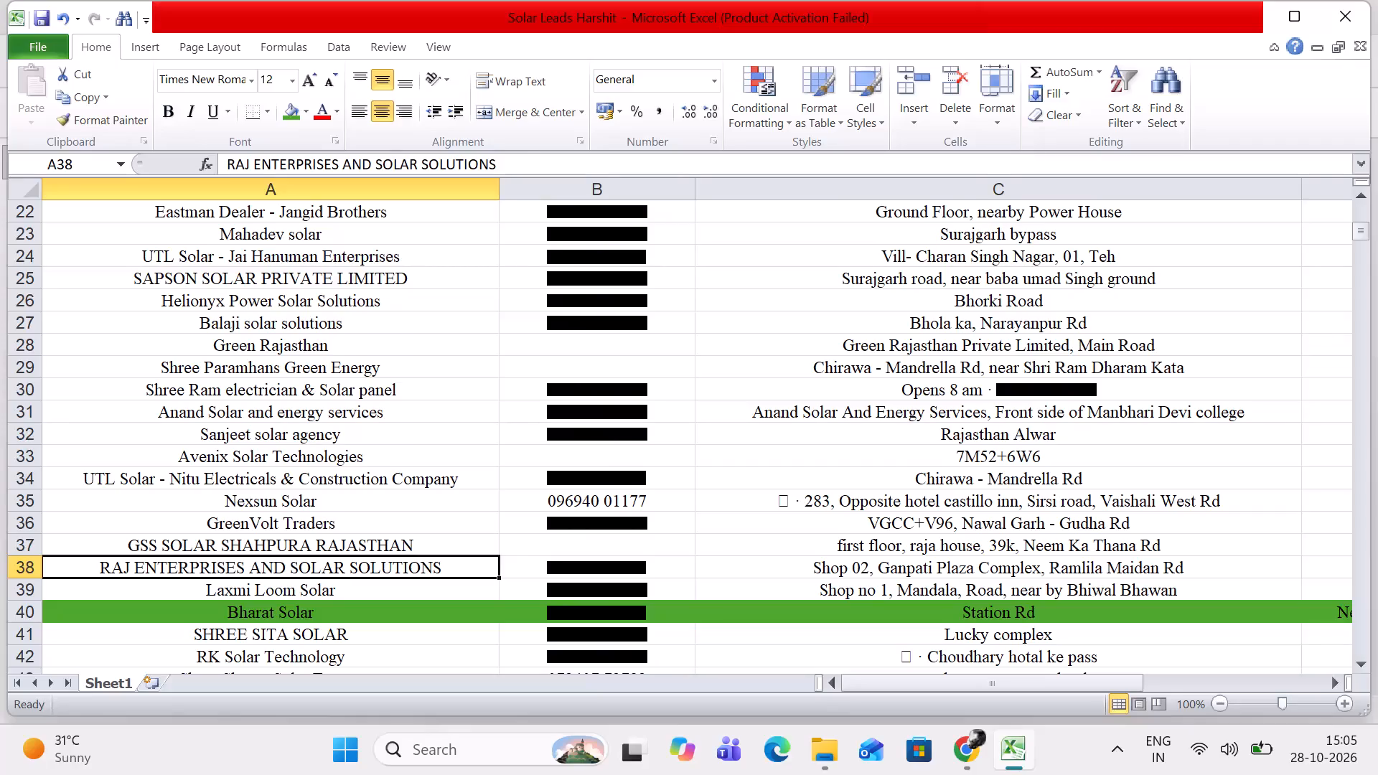
Set the status of the Raj Enterprises and Solar Solutions lead in row 38 to Positive.
{"action": "key", "text": "Right"}
{"action": "key", "text": "Right"}
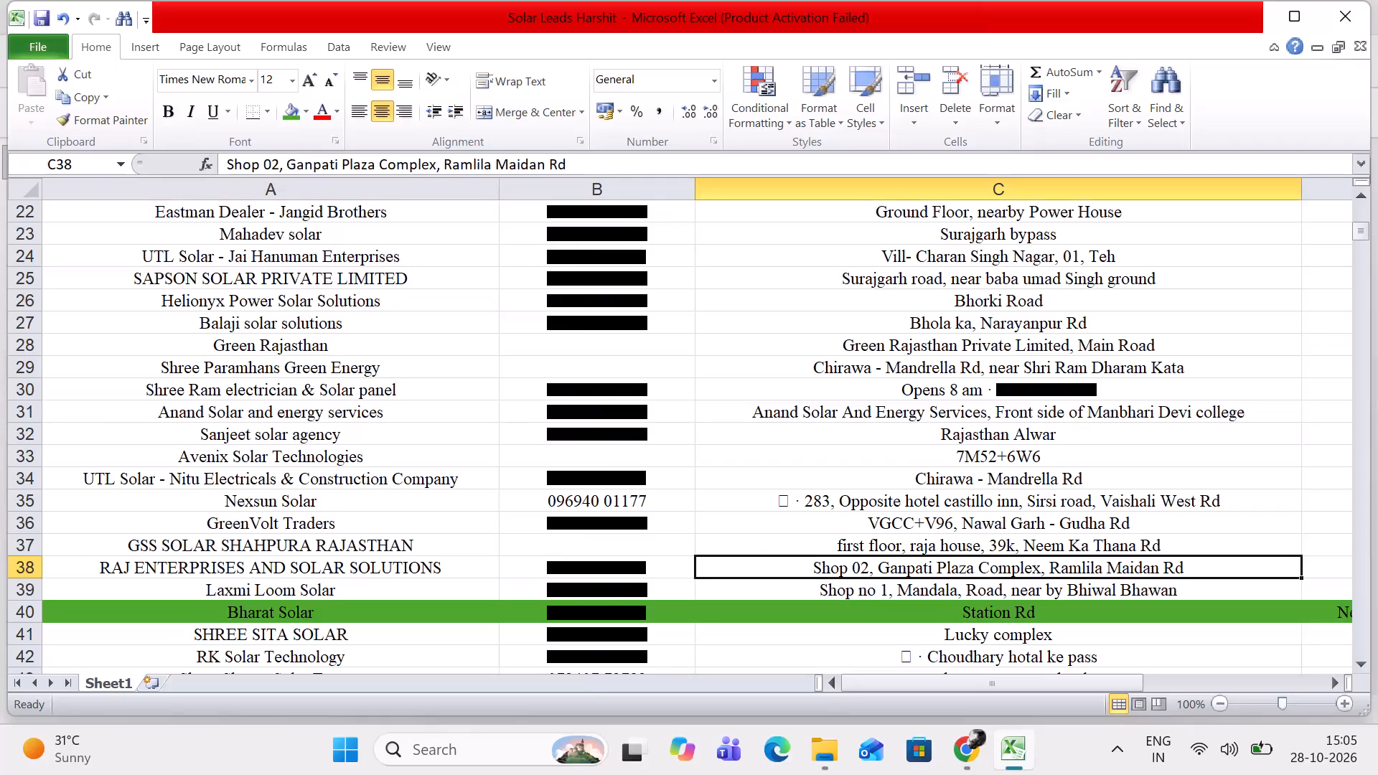
{"action": "key", "text": "Right"}
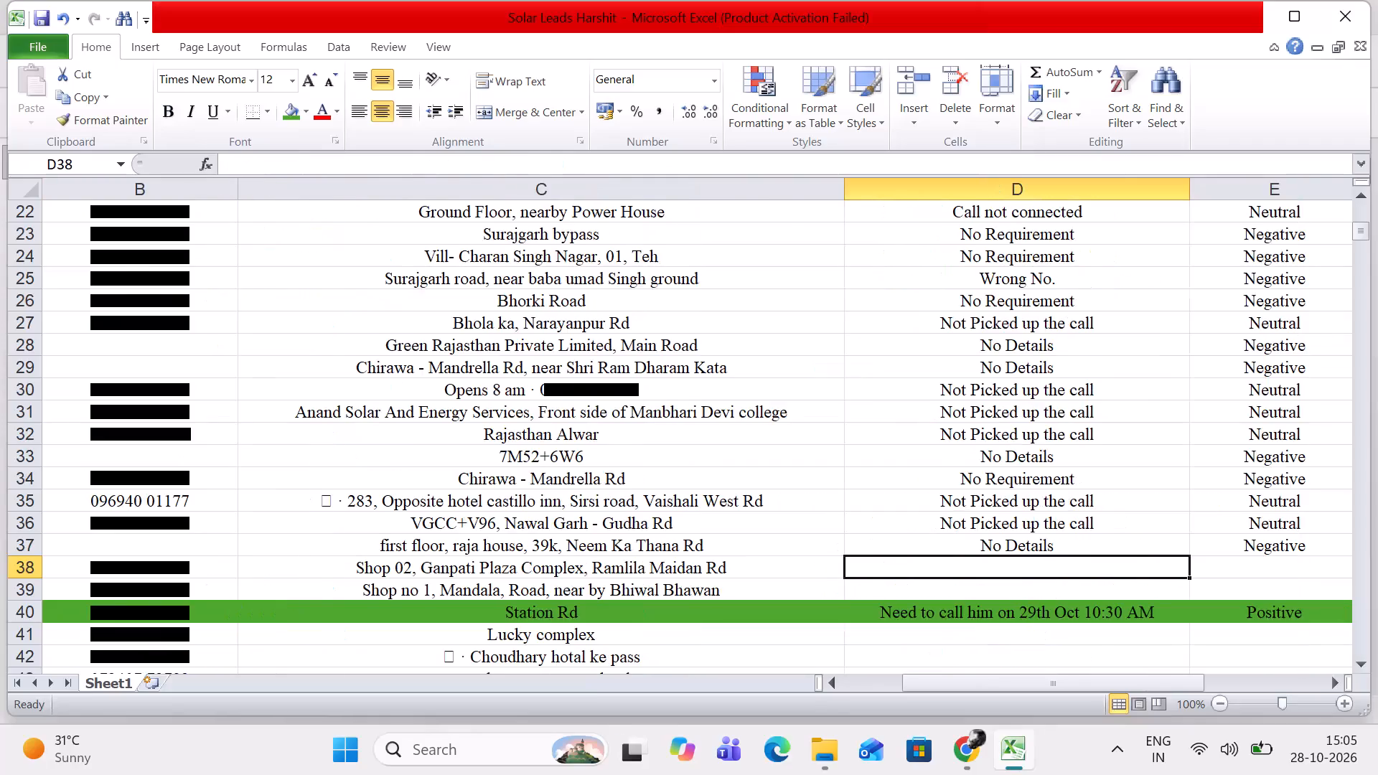
{"action": "key", "text": "Right"}
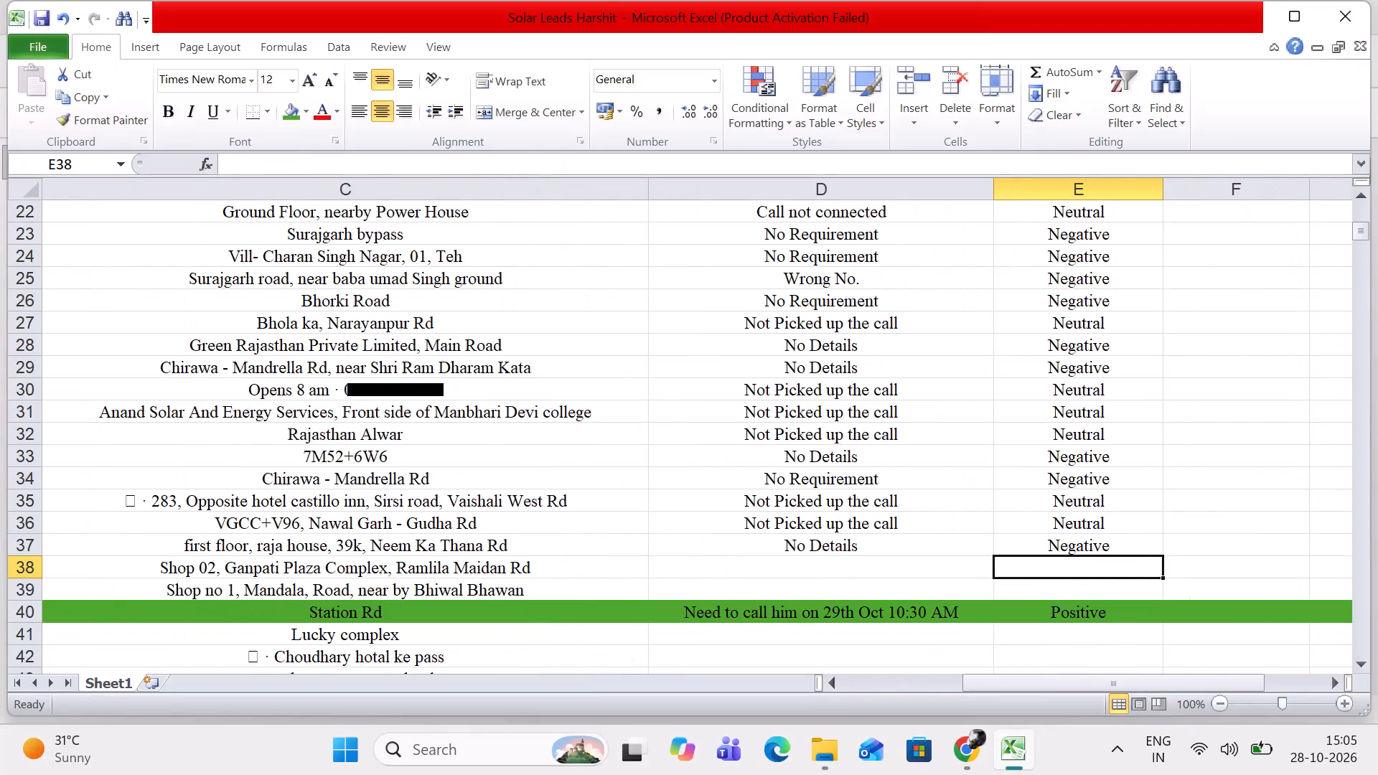
{"action": "type", "text": "Pos"}
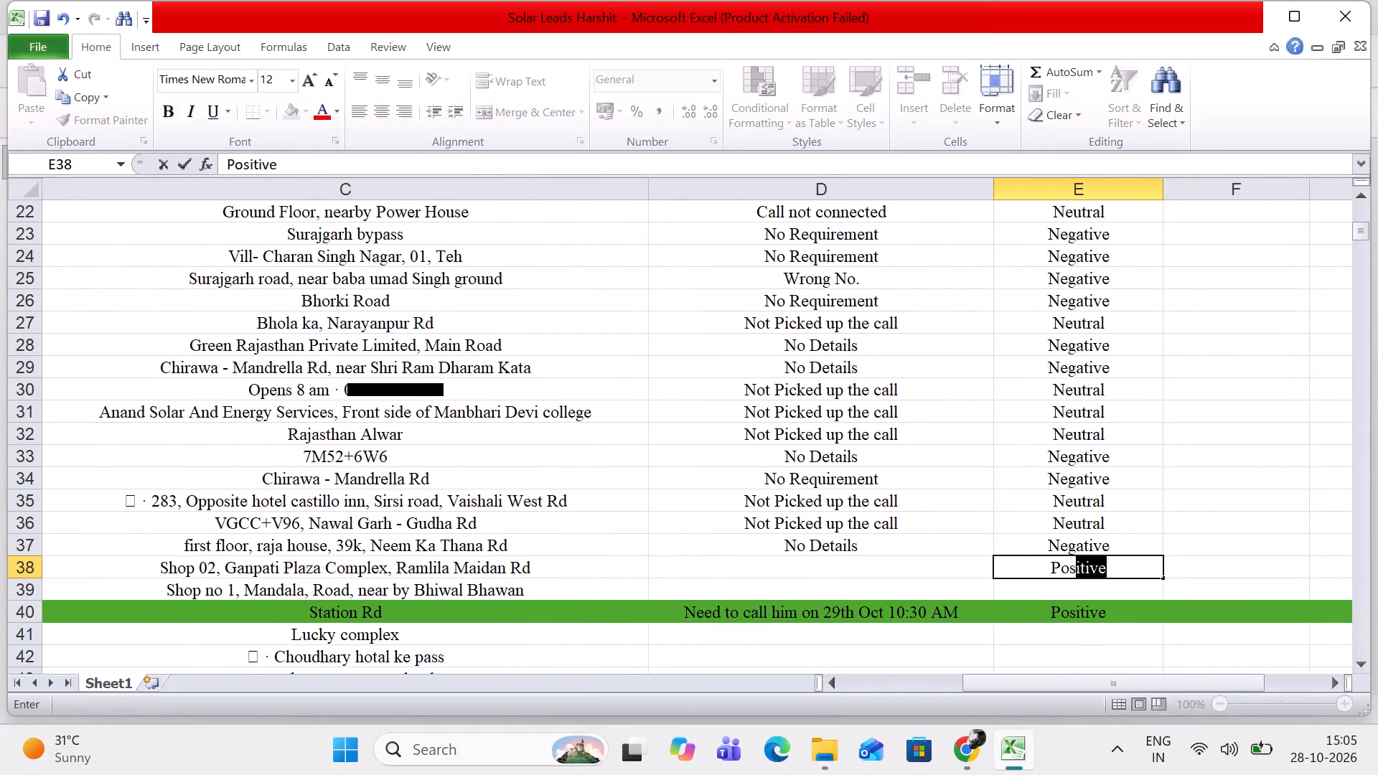
{"action": "key", "text": "Return"}
Enter the remark "Need to call him today after 5 PM" for the Raj Enterprises and Solar Solutions lead in row 38.
{"action": "key", "text": "Left"}
{"action": "key", "text": "Up"}
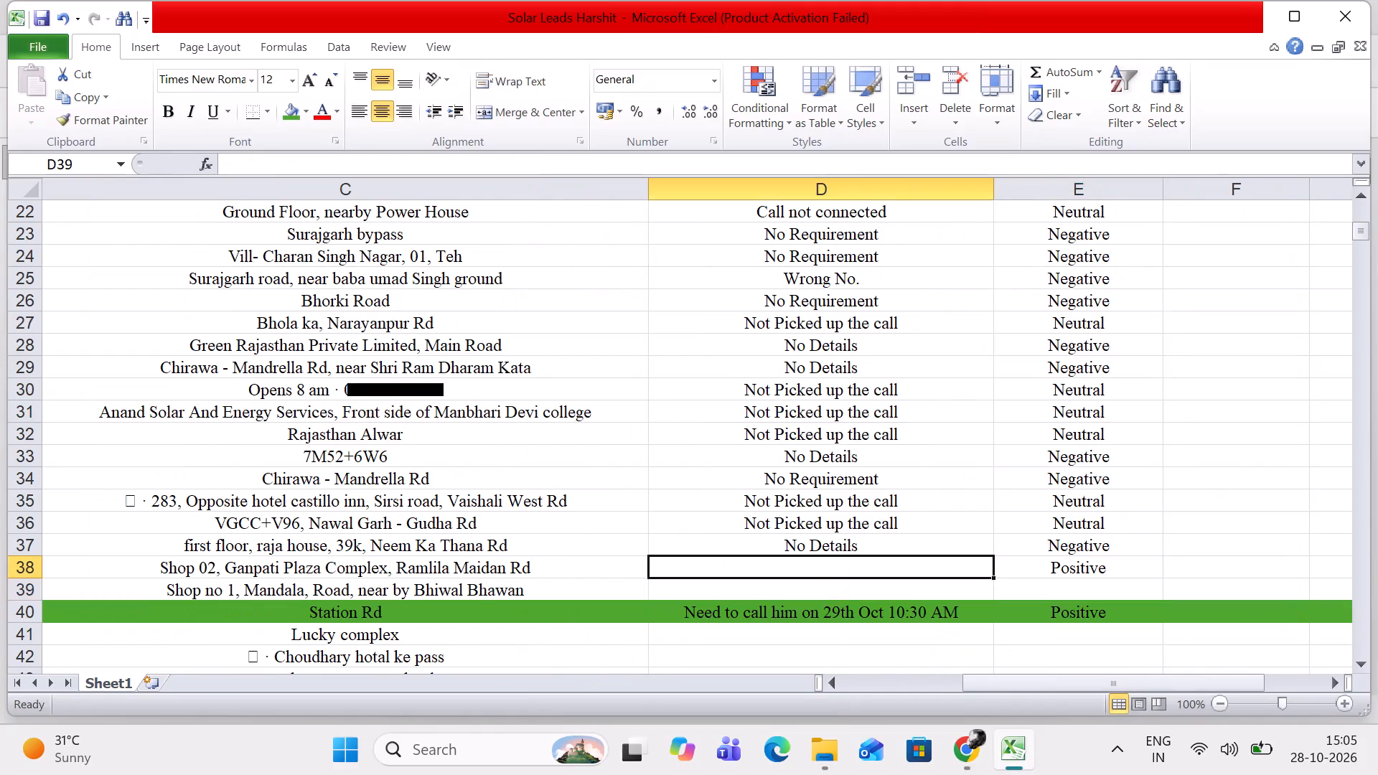
{"action": "type", "text": "Need to call him tod"}
{"action": "type", "text": "ay a"}
{"action": "type", "text": "fter 5"}
{"action": "key", "text": "space"}
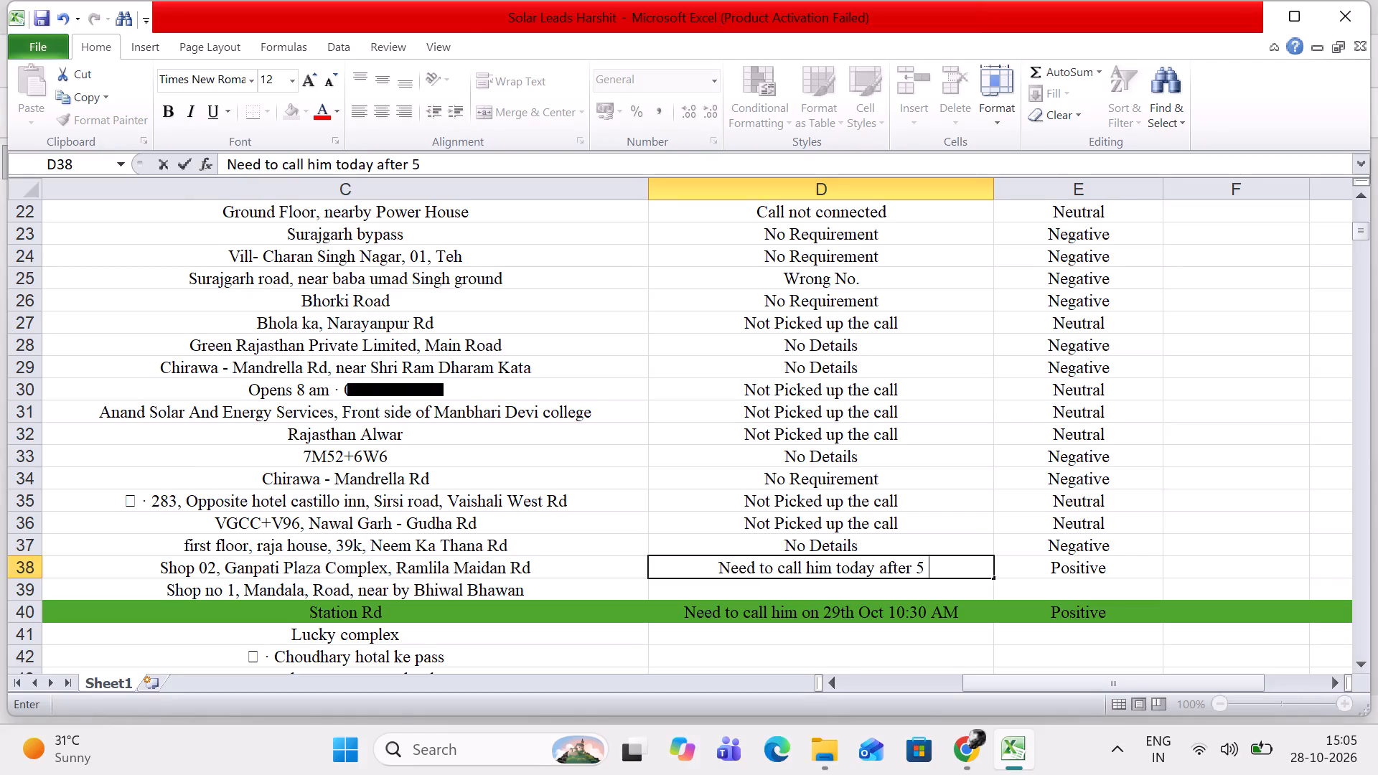
{"action": "type", "text": "PM"}
{"action": "key", "text": "Down"}
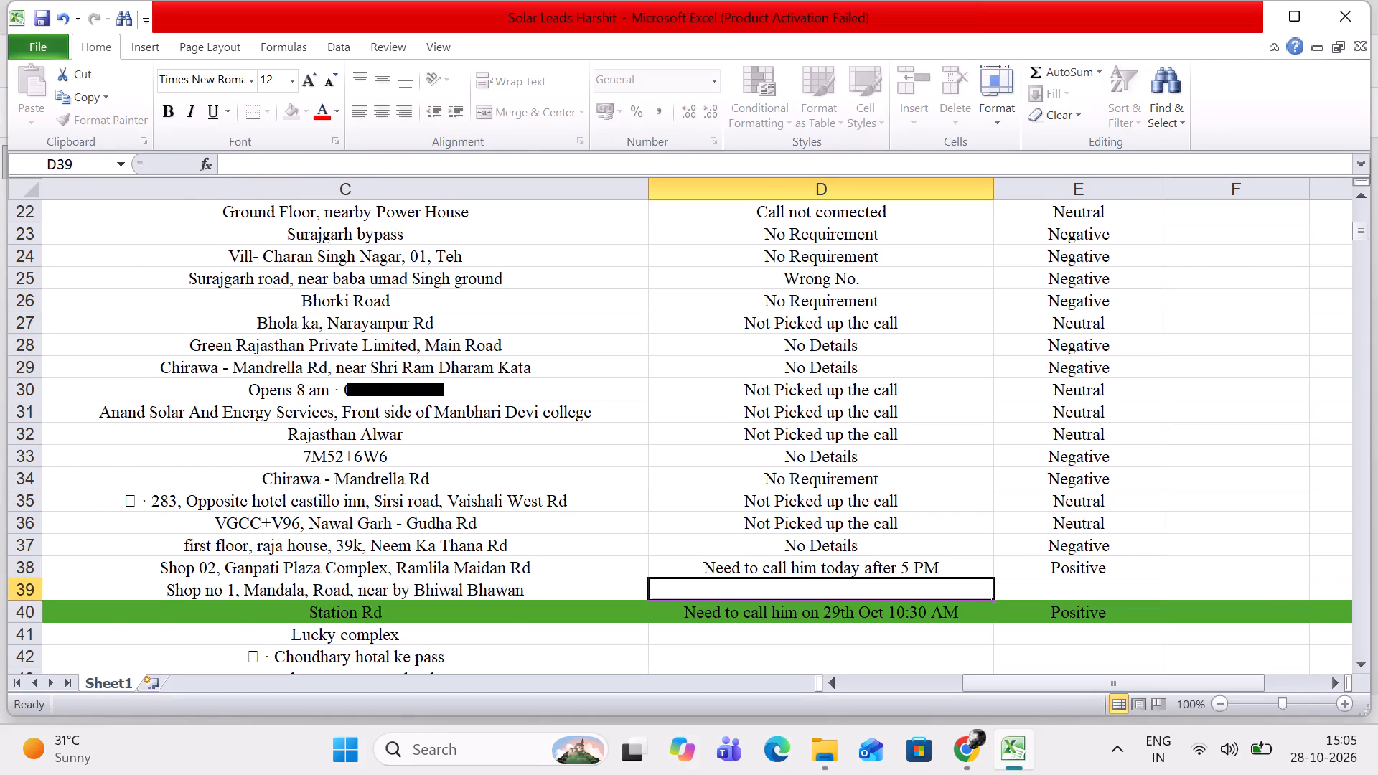
Highlight the entire Raj Enterprises and Solar Solutions row, row 38, with the same green fill colour as row 40.
{"action": "key", "text": "Up"}
{"action": "key", "text": "Left"}
{"action": "key", "text": "Left"}
{"action": "key", "text": "Left"}
{"action": "key", "text": "Left"}
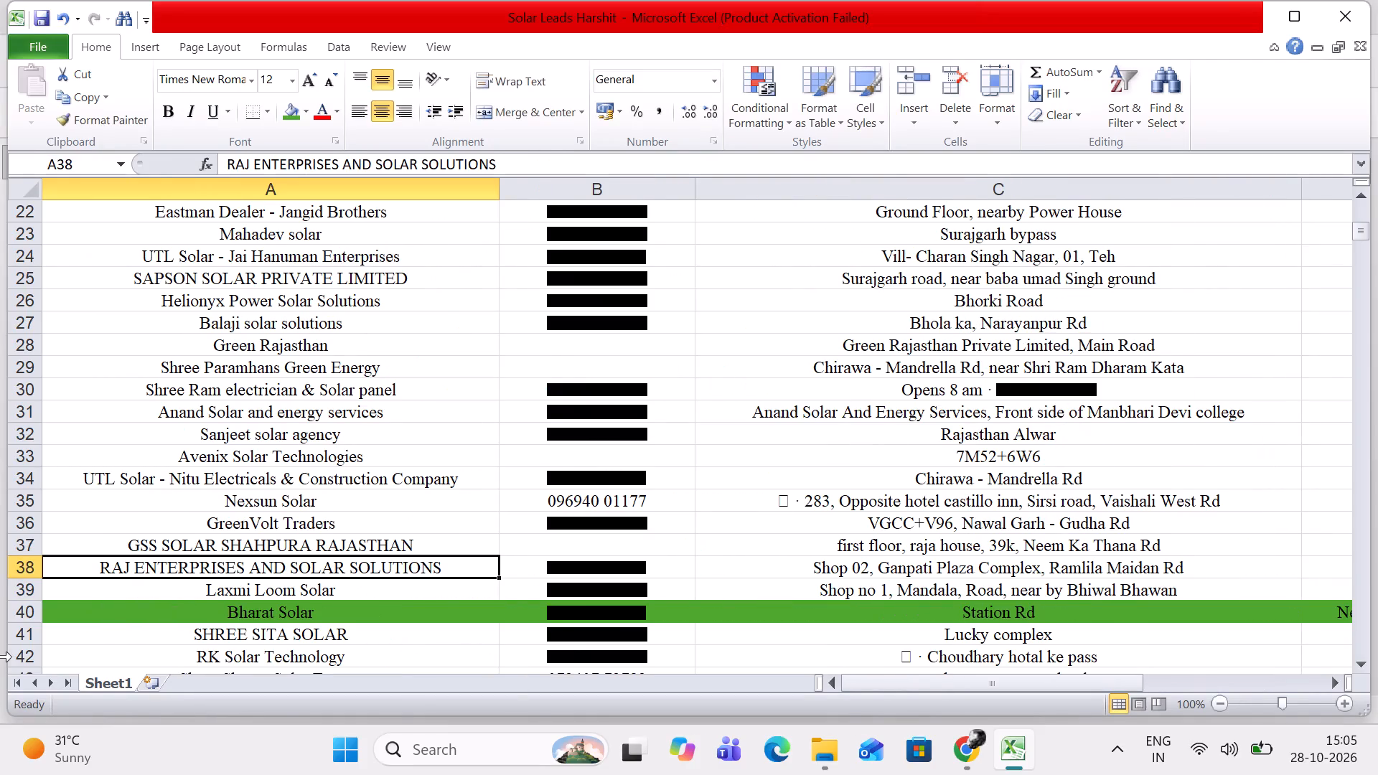
{"action": "left_click", "coordinate": [89, 590]}
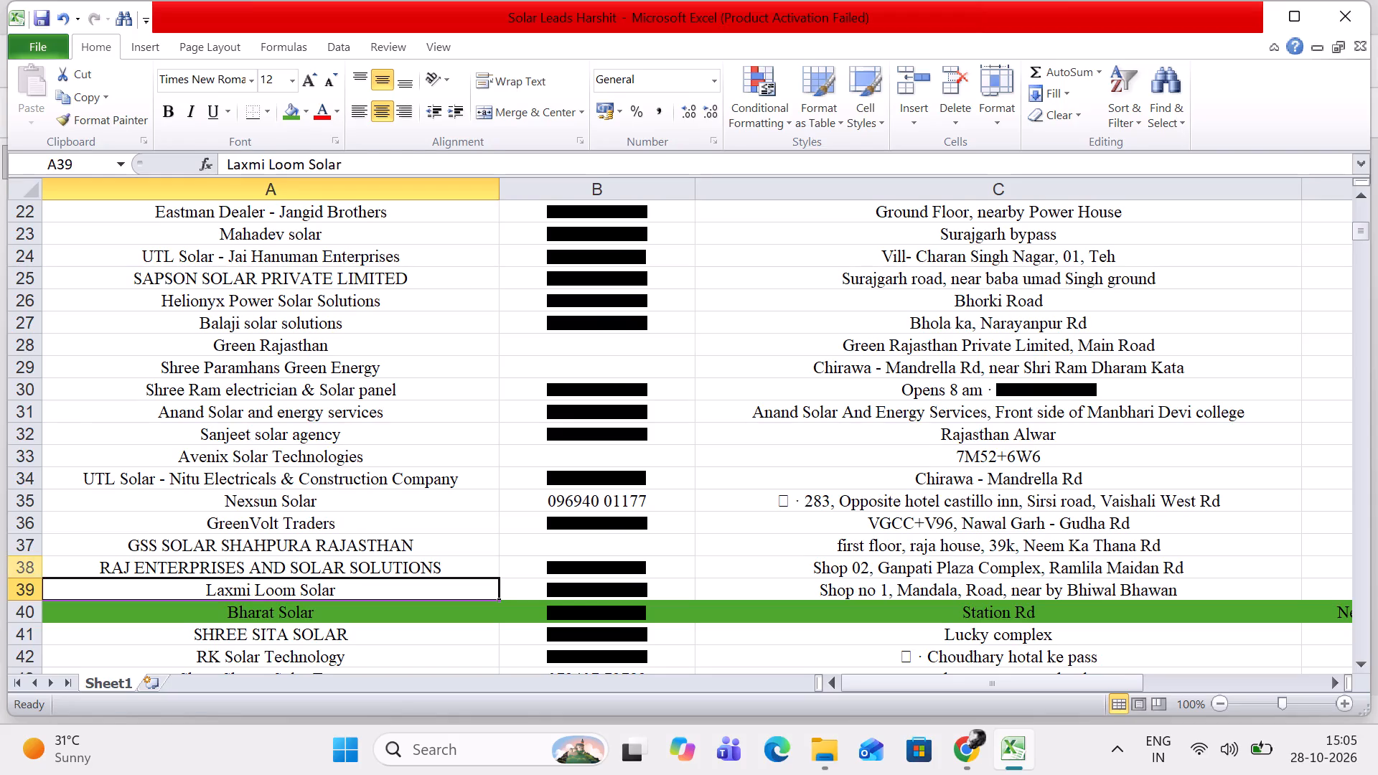
{"action": "left_click", "coordinate": [39, 566]}
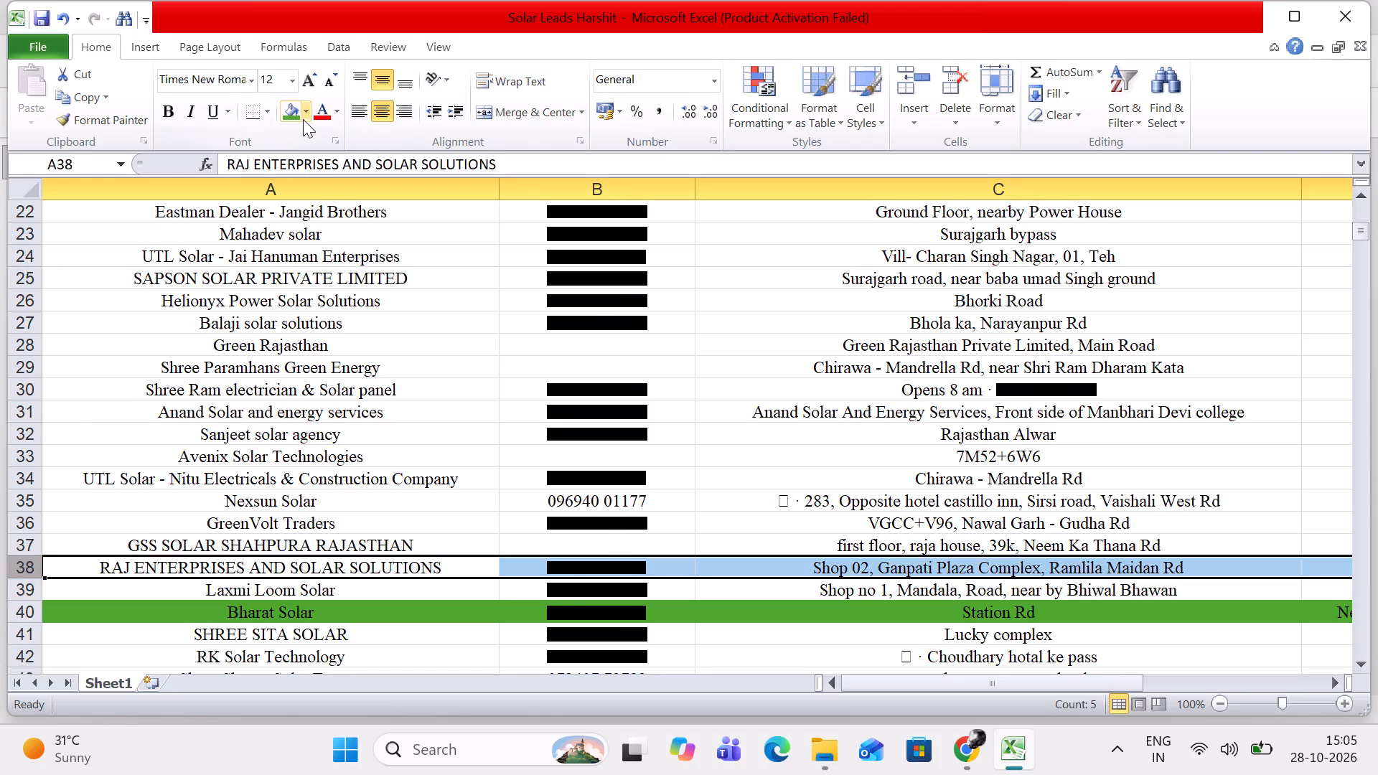
{"action": "left_click", "coordinate": [299, 115]}
Review the company names and contact details of the Laxmi Loom Solar lead and its neighbours in rows 39 to 41.
{"action": "key", "text": "Down"}
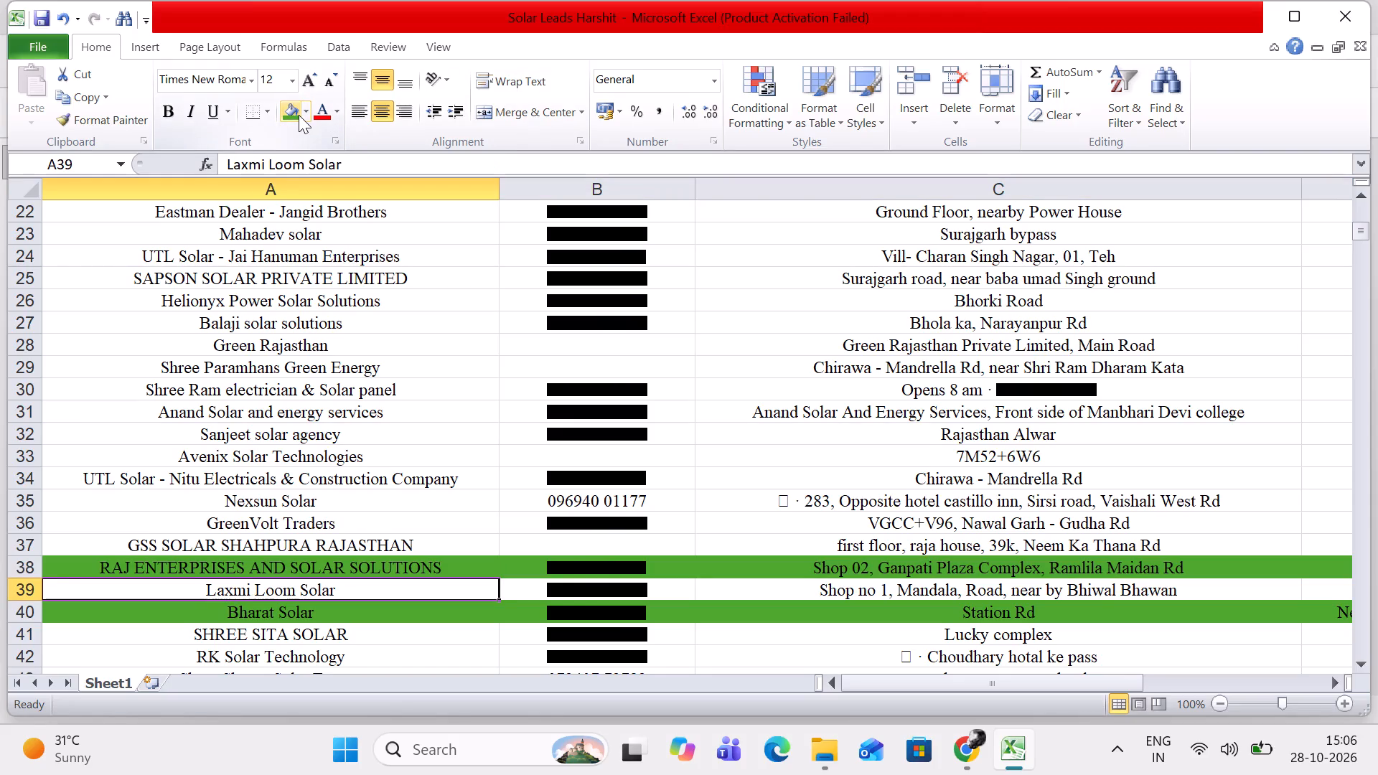
{"action": "key", "text": "Right"}
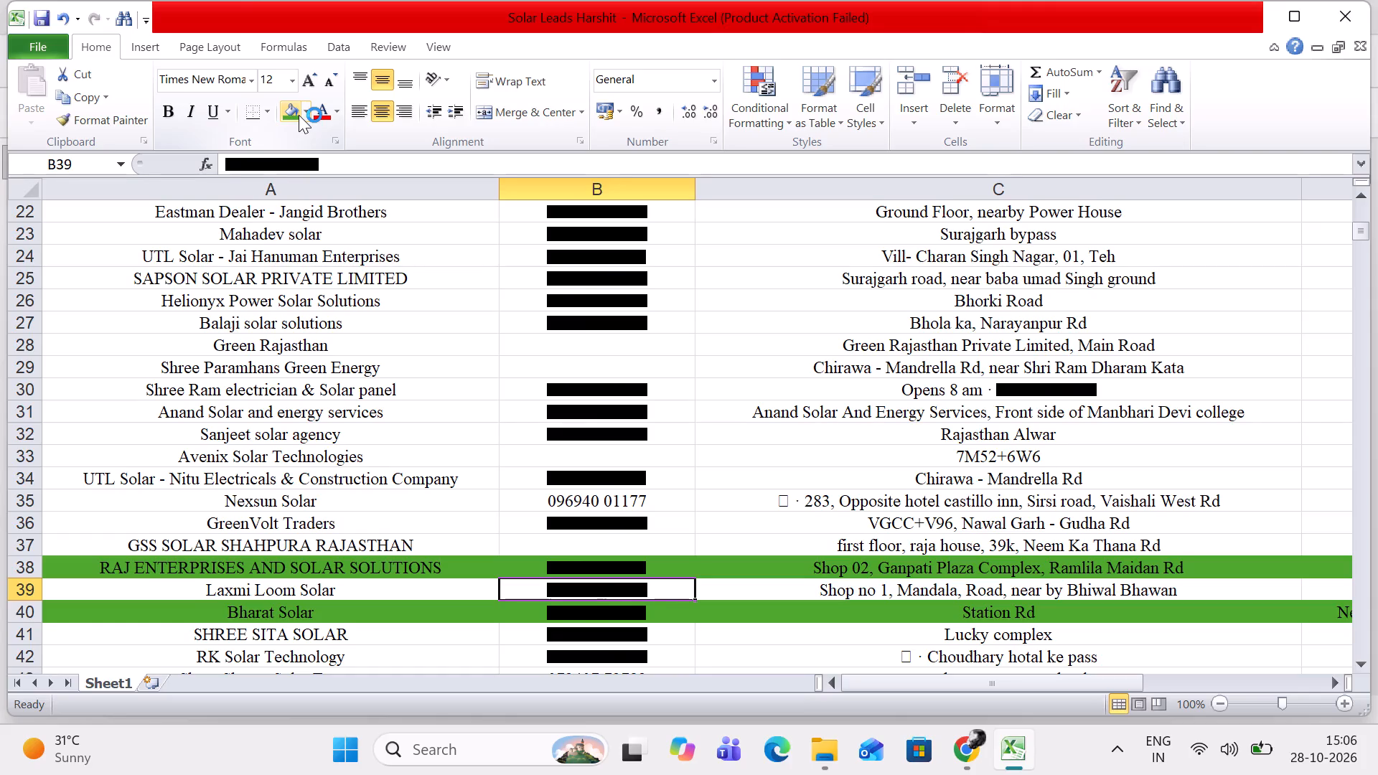
{"action": "key", "text": "Left"}
{"action": "key", "text": "Left"}
{"action": "key", "text": "Left"}
{"action": "key", "text": "Left"}
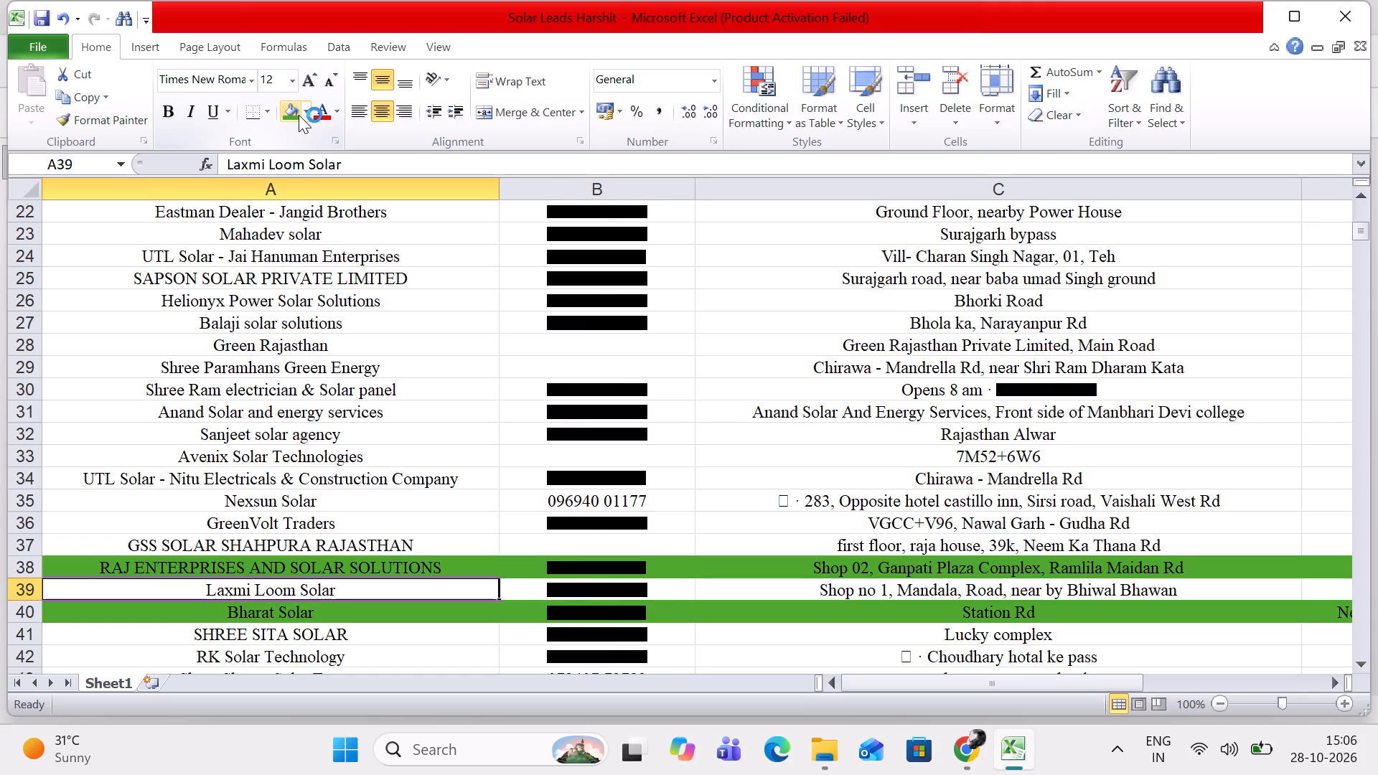
{"action": "key", "text": "Down"}
{"action": "key", "text": "Down"}
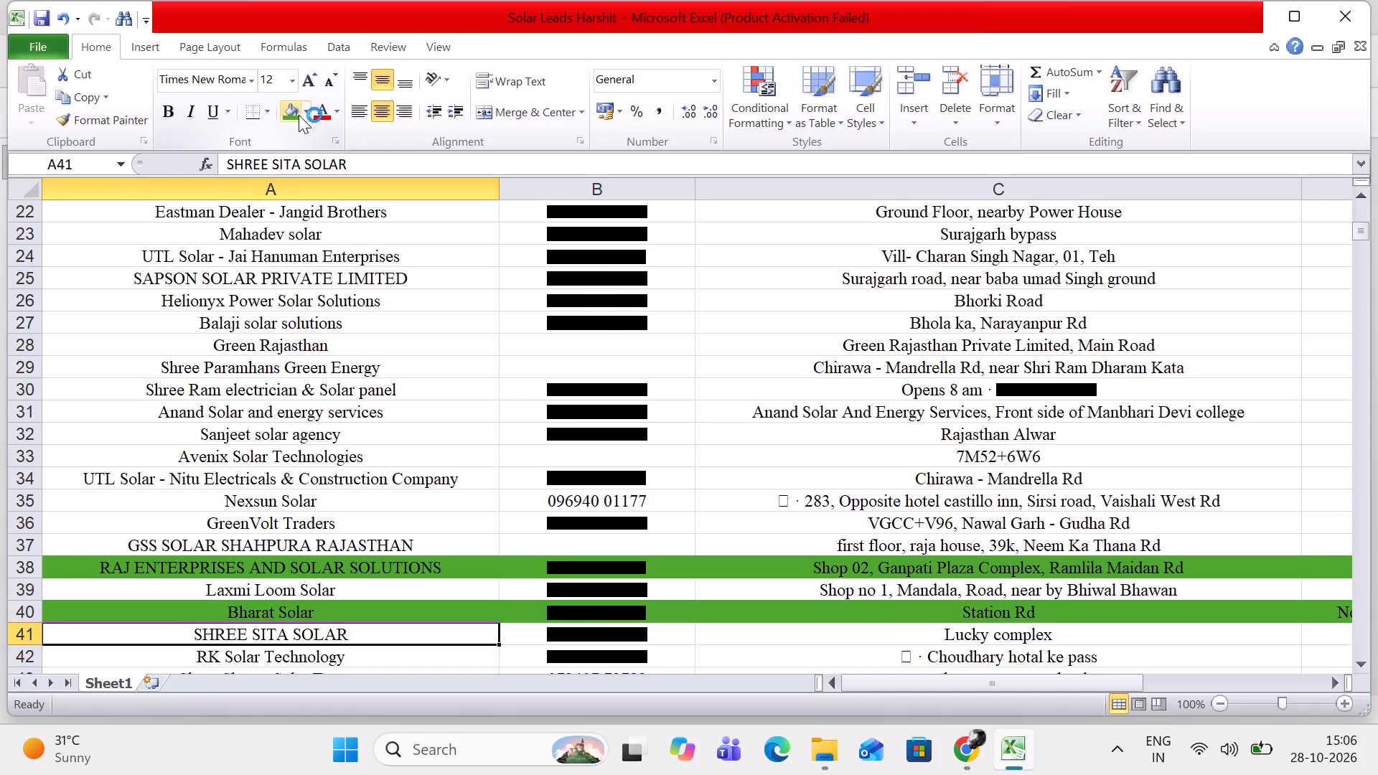
{"action": "key", "text": "Up"}
{"action": "key", "text": "Up"}
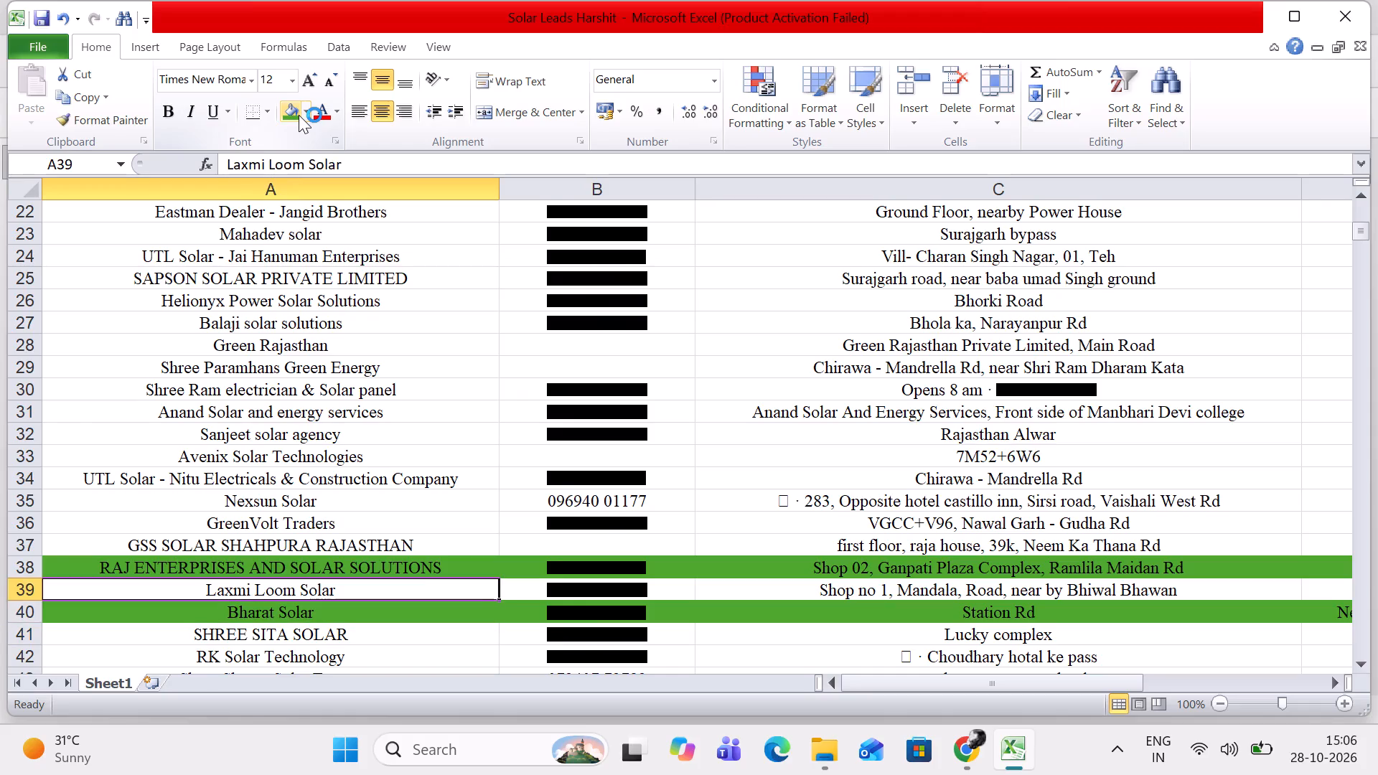
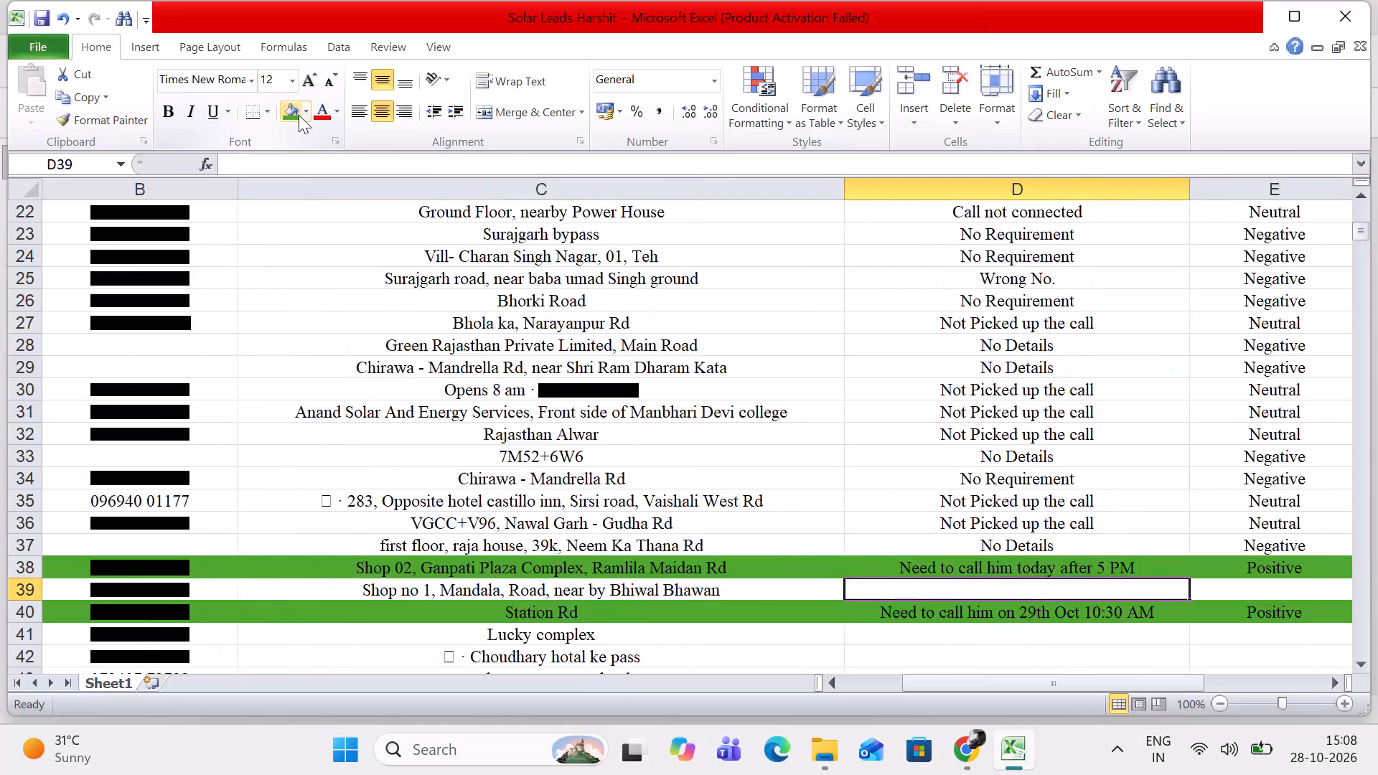
Set the status of the Laxmi Loom Solar lead in row 39 to Positive.
{"action": "key", "text": "Right"}
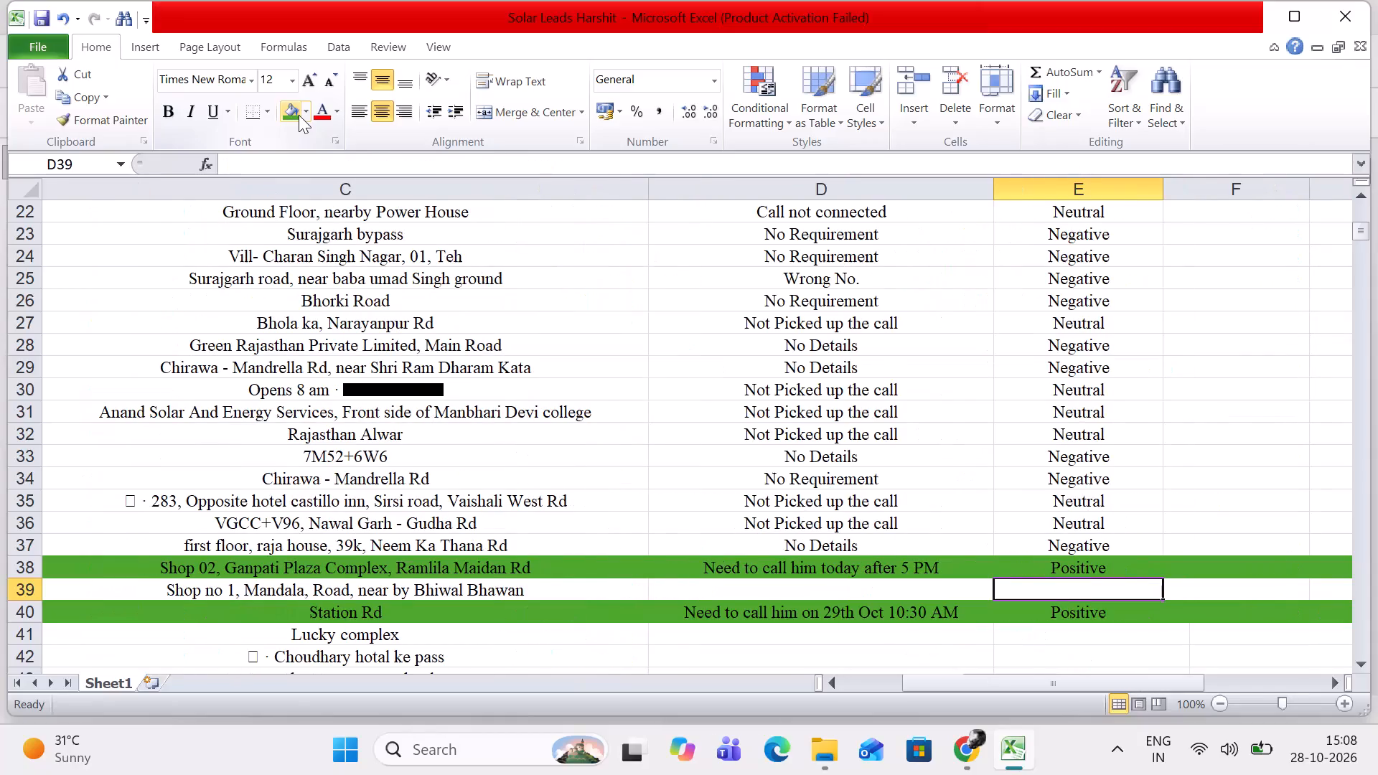
{"action": "type", "text": "Pos"}
{"action": "key", "text": "Return"}
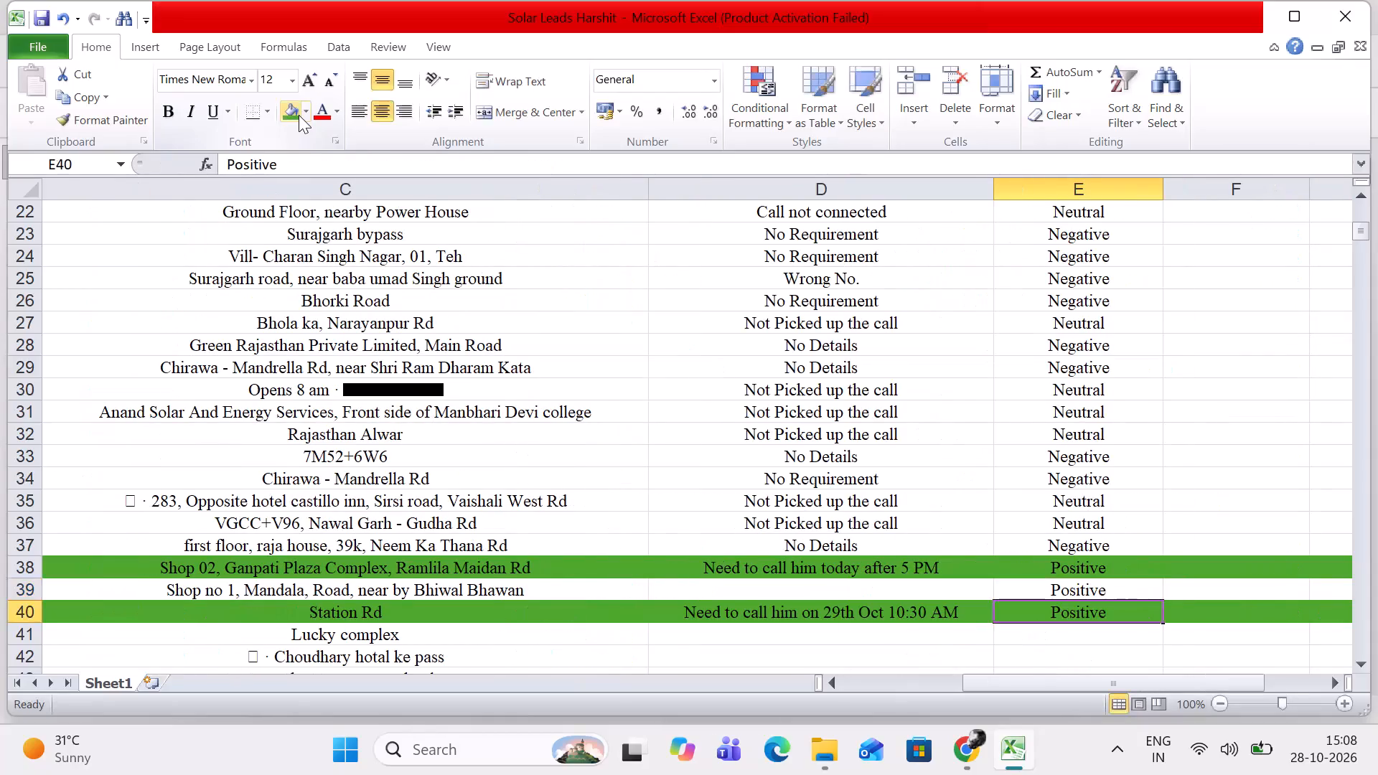
Enter the remark "Need to call him on 29th Oct around 3PM for meeting confirmation" for the Laxmi Loom Solar lead in row 39.
{"action": "key", "text": "Left"}
{"action": "key", "text": "Up"}
{"action": "type", "text": "Need to cll"}
{"action": "key", "text": "space"}
{"action": "key", "text": "BackSpace"}
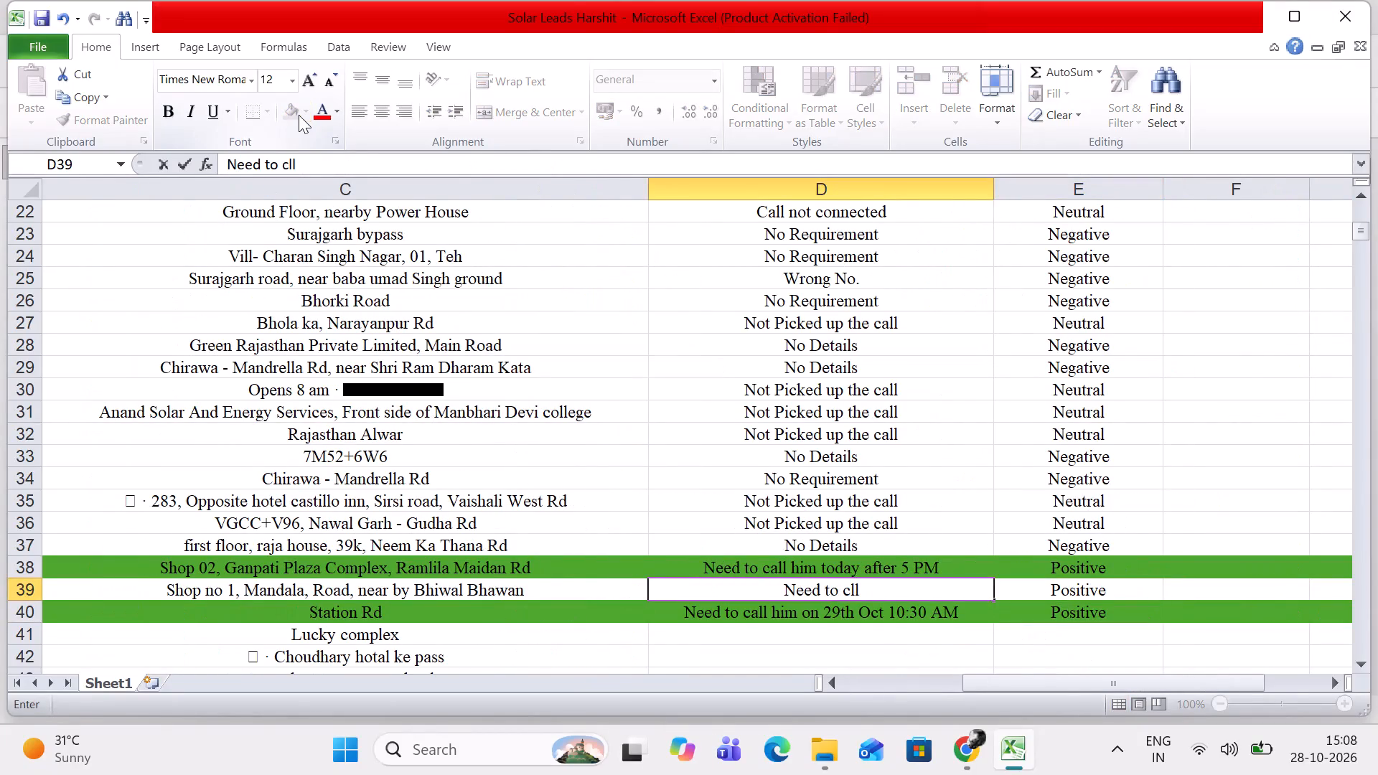
{"action": "key", "text": "BackSpace"}
{"action": "key", "text": "BackSpace"}
{"action": "type", "text": "all him to"}
{"action": "key", "text": "BackSpace"}
{"action": "key", "text": "BackSpace"}
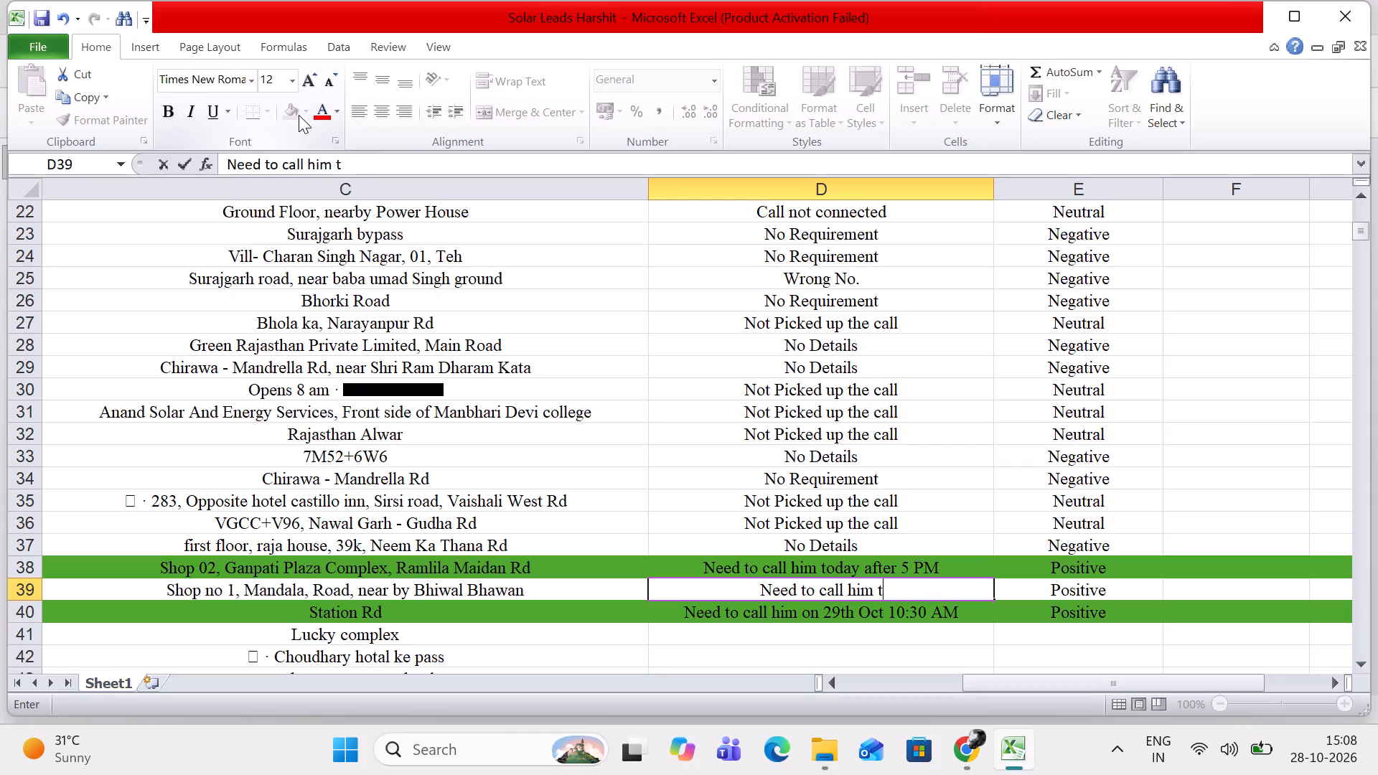
{"action": "key", "text": "BackSpace"}
{"action": "type", "text": "on 29th Oct"}
{"action": "key", "text": "space"}
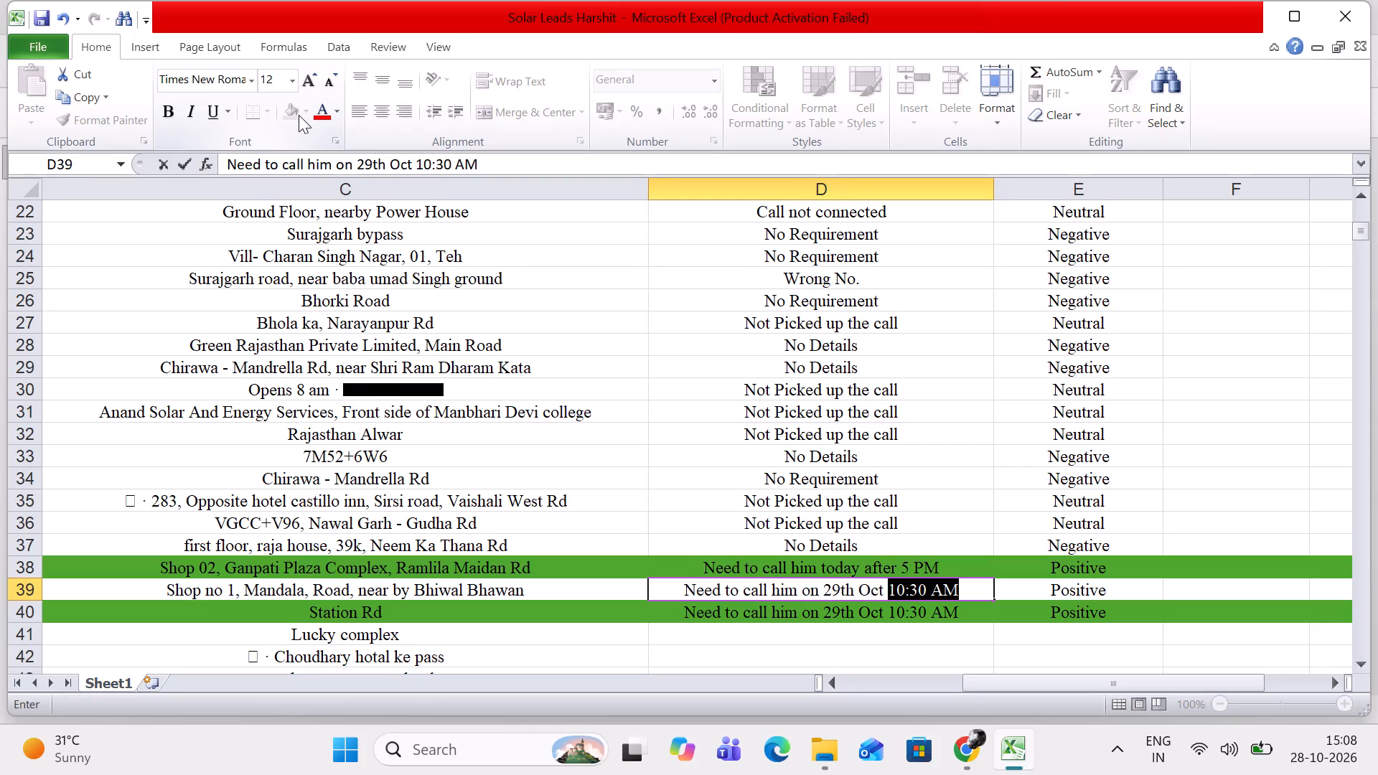
{"action": "type", "text": "around"}
{"action": "key", "text": "space"}
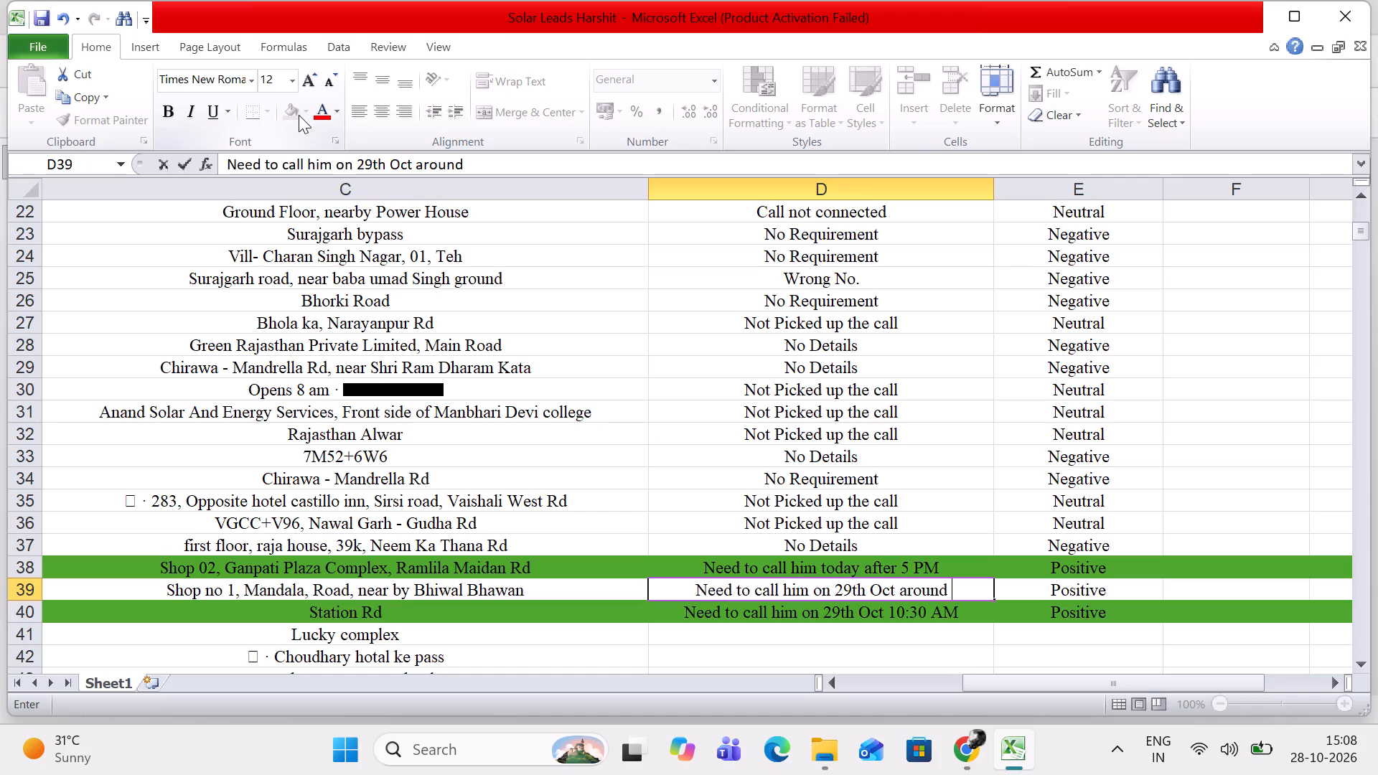
{"action": "key", "text": "3"}
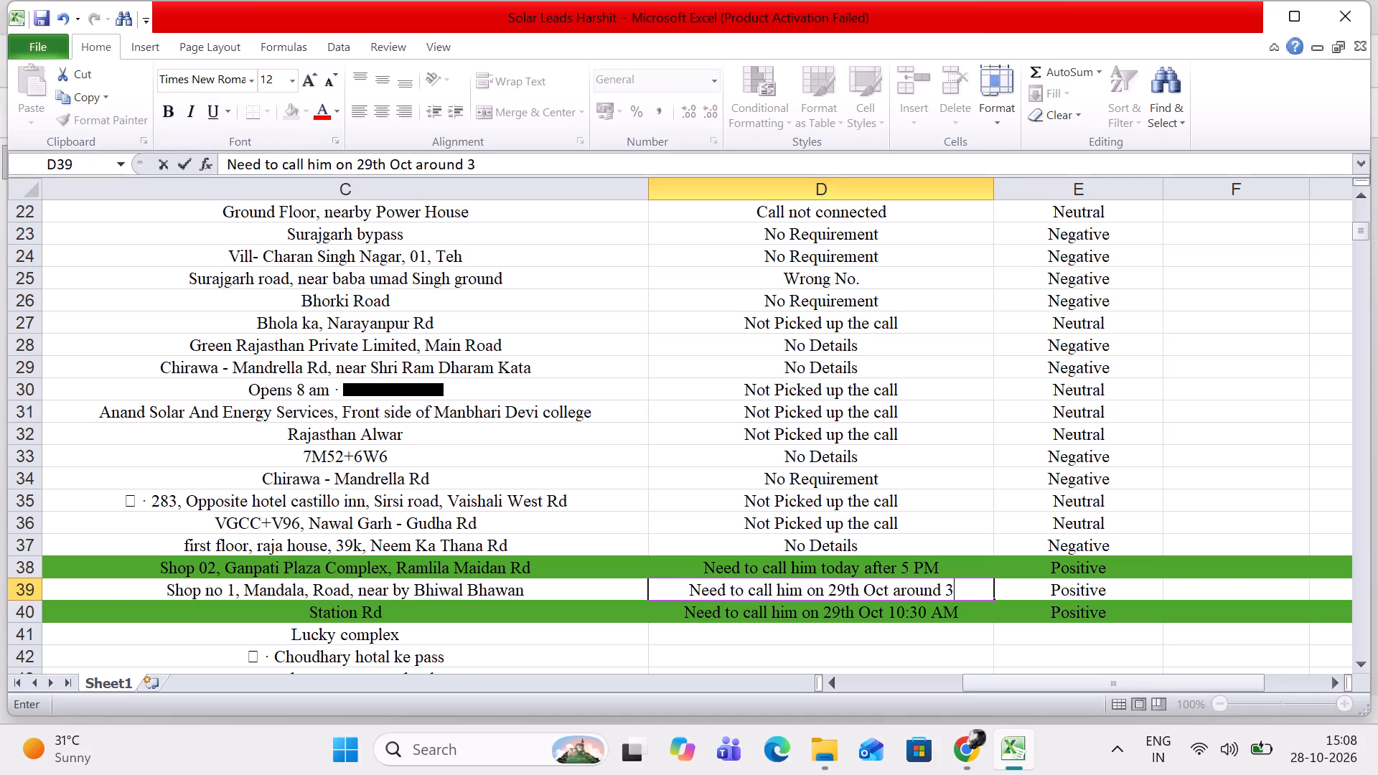
{"action": "type", "text": "PM for meeting confirmation"}
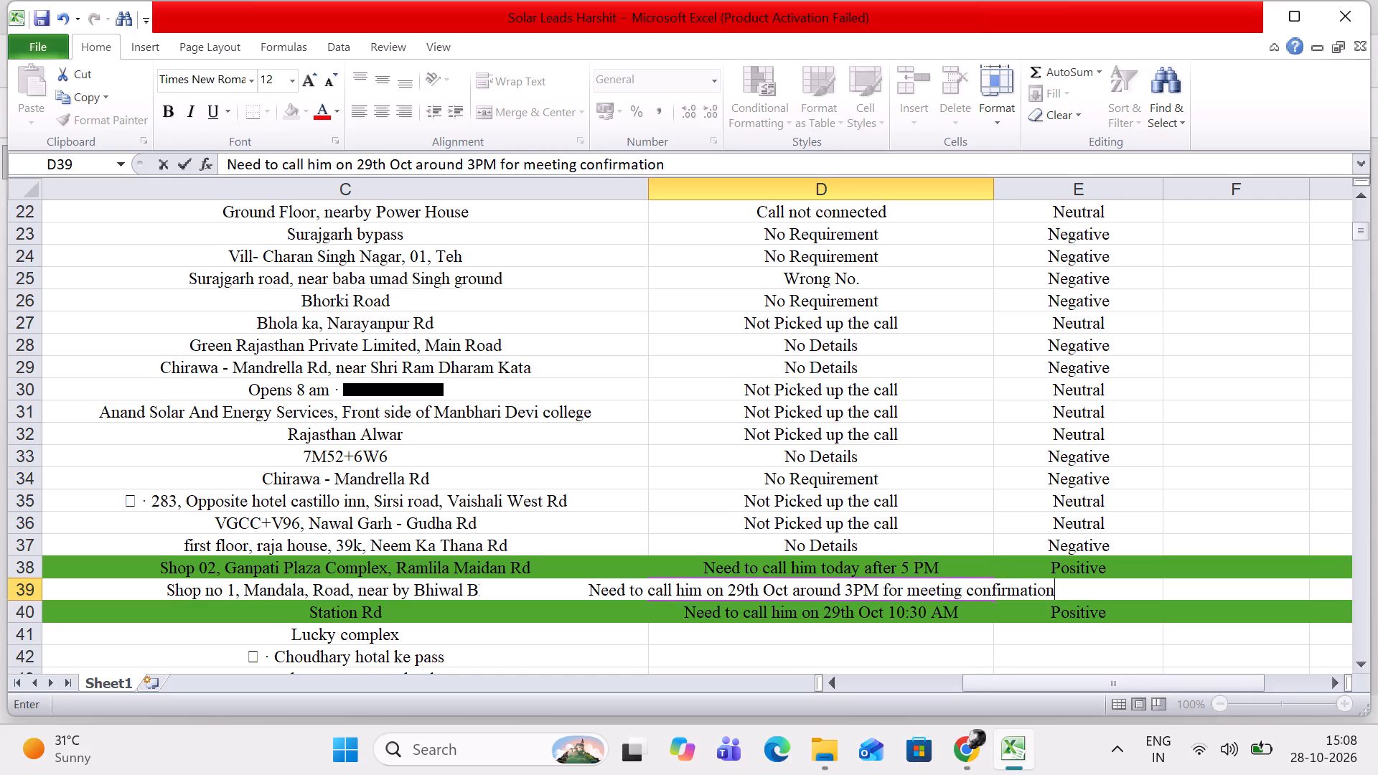
{"action": "key", "text": "Return"}
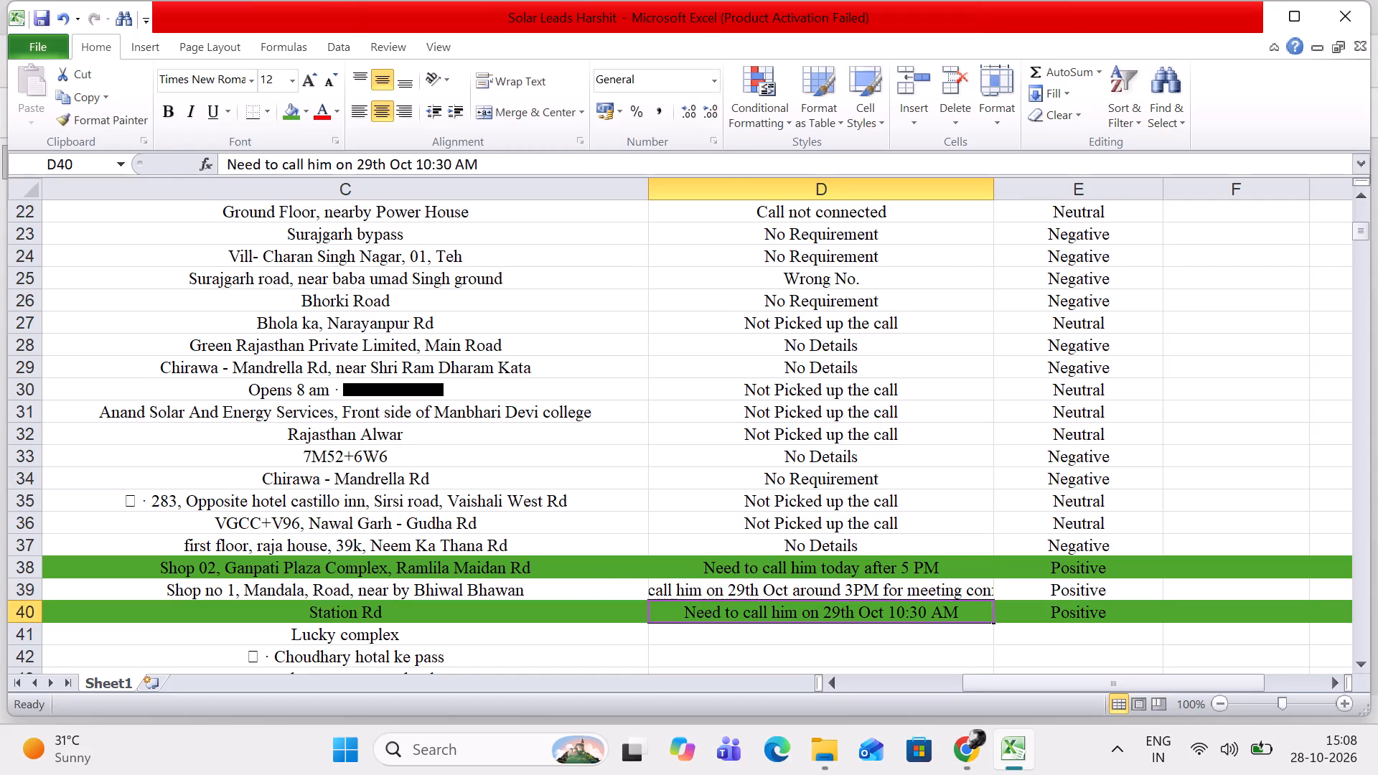
Auto-fit the width of the remarks column, column D, to its longest entry.
{"action": "double_click", "coordinate": [993, 195]}
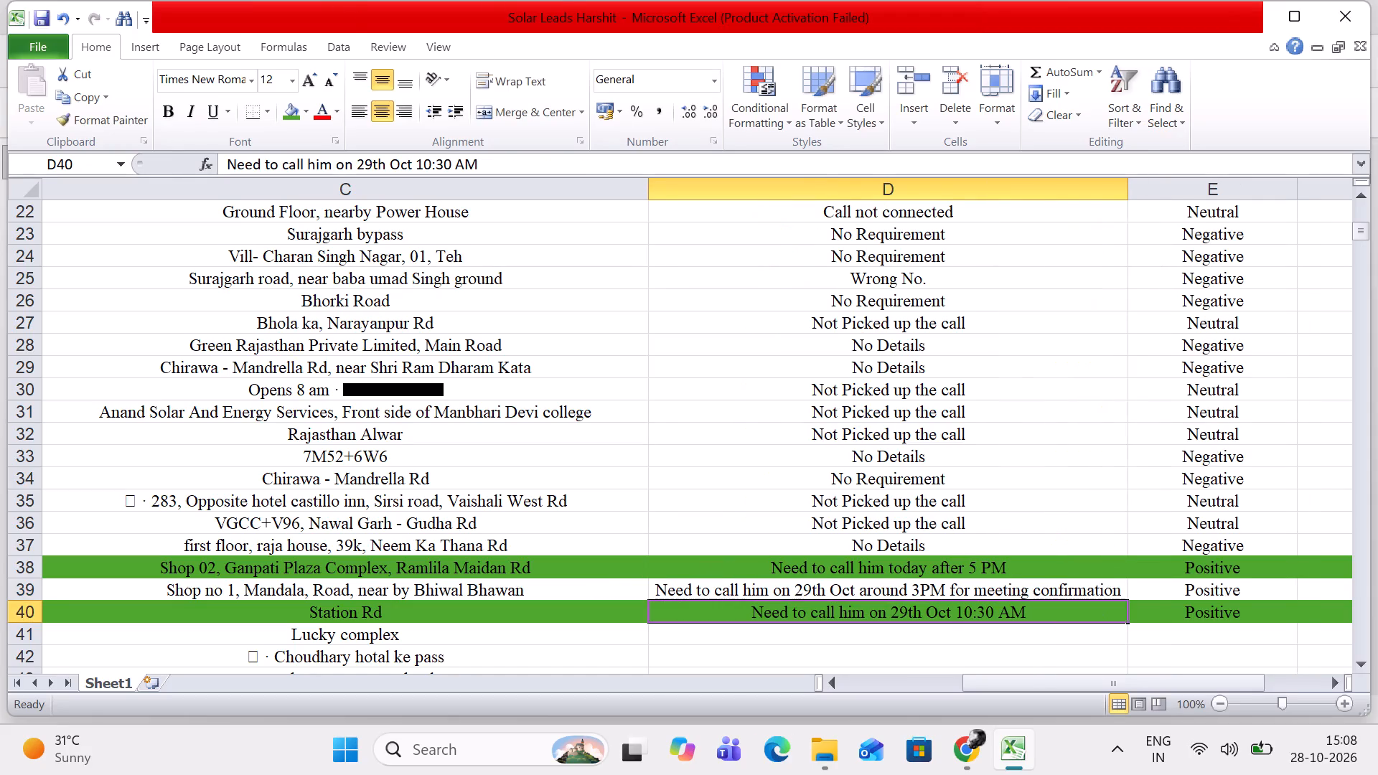
Highlight the entire Laxmi Loom Solar row, row 39, with the same green fill colour as rows 38 and 40.
{"action": "left_click", "coordinate": [34, 591]}
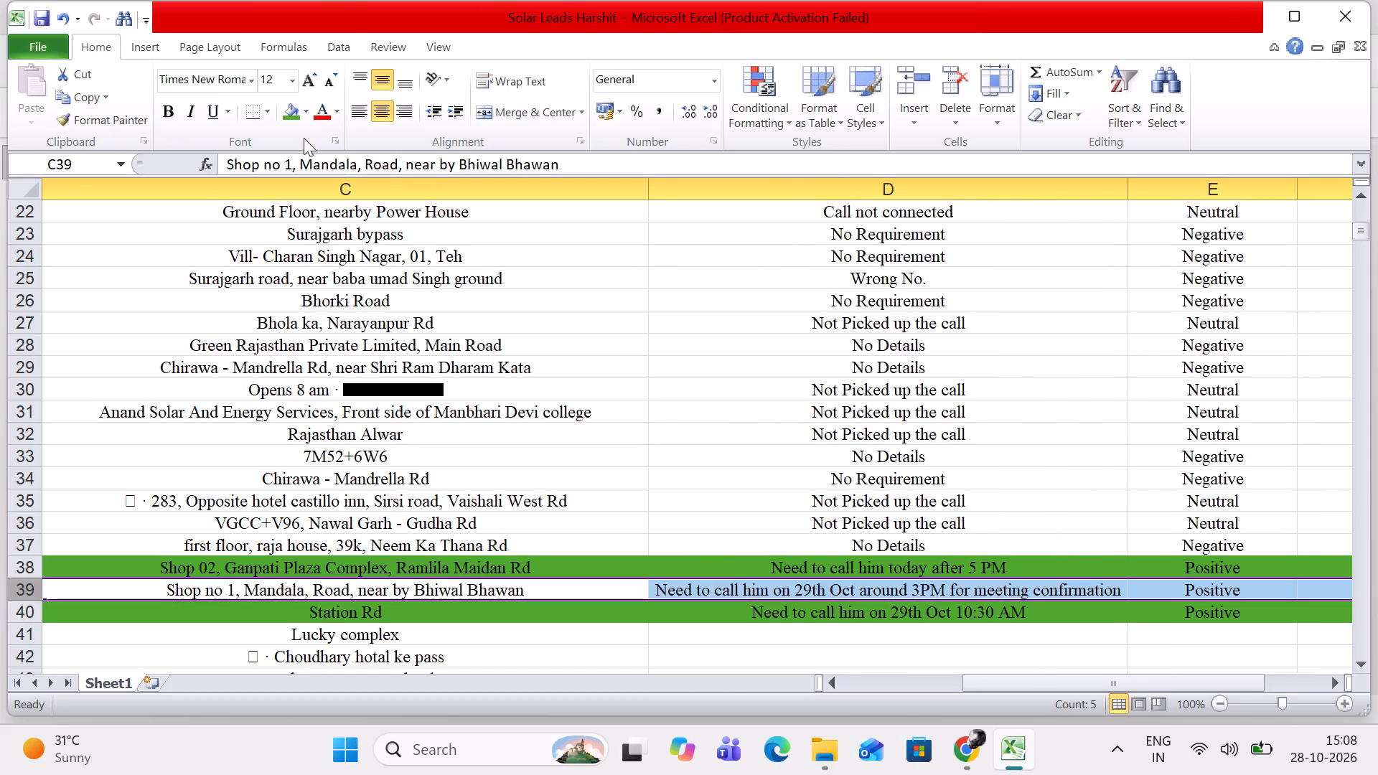
{"action": "left_click", "coordinate": [292, 113]}
Enter the remark "No Details" for the Rajasthan Solar Energy and Rajasthan Traders lead in row 45, which has no phone number.
{"action": "scroll", "coordinate": [380, 525], "scroll_direction": "down", "scroll_amount": 1}
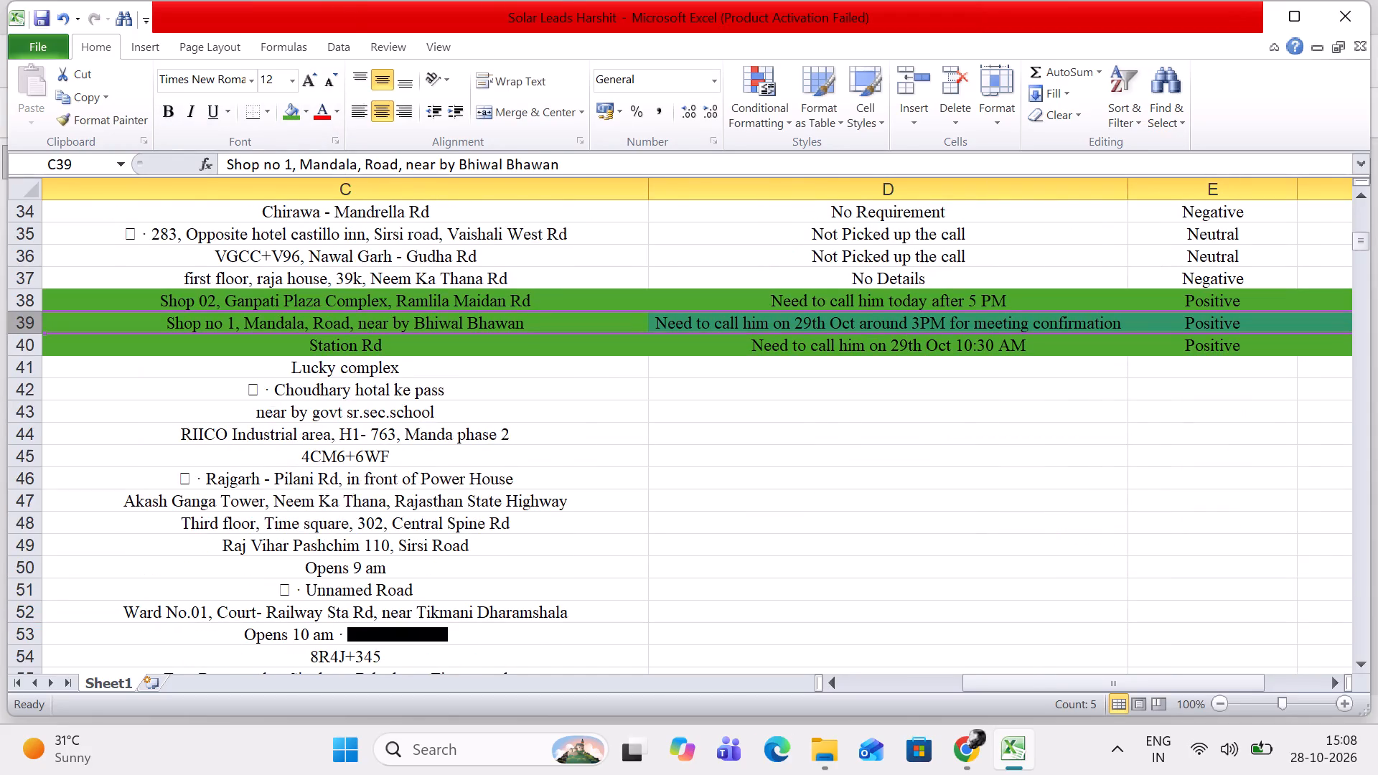
{"action": "scroll", "coordinate": [485, 397], "scroll_direction": "left", "scroll_amount": 1}
{"action": "left_click", "coordinate": [485, 397]}
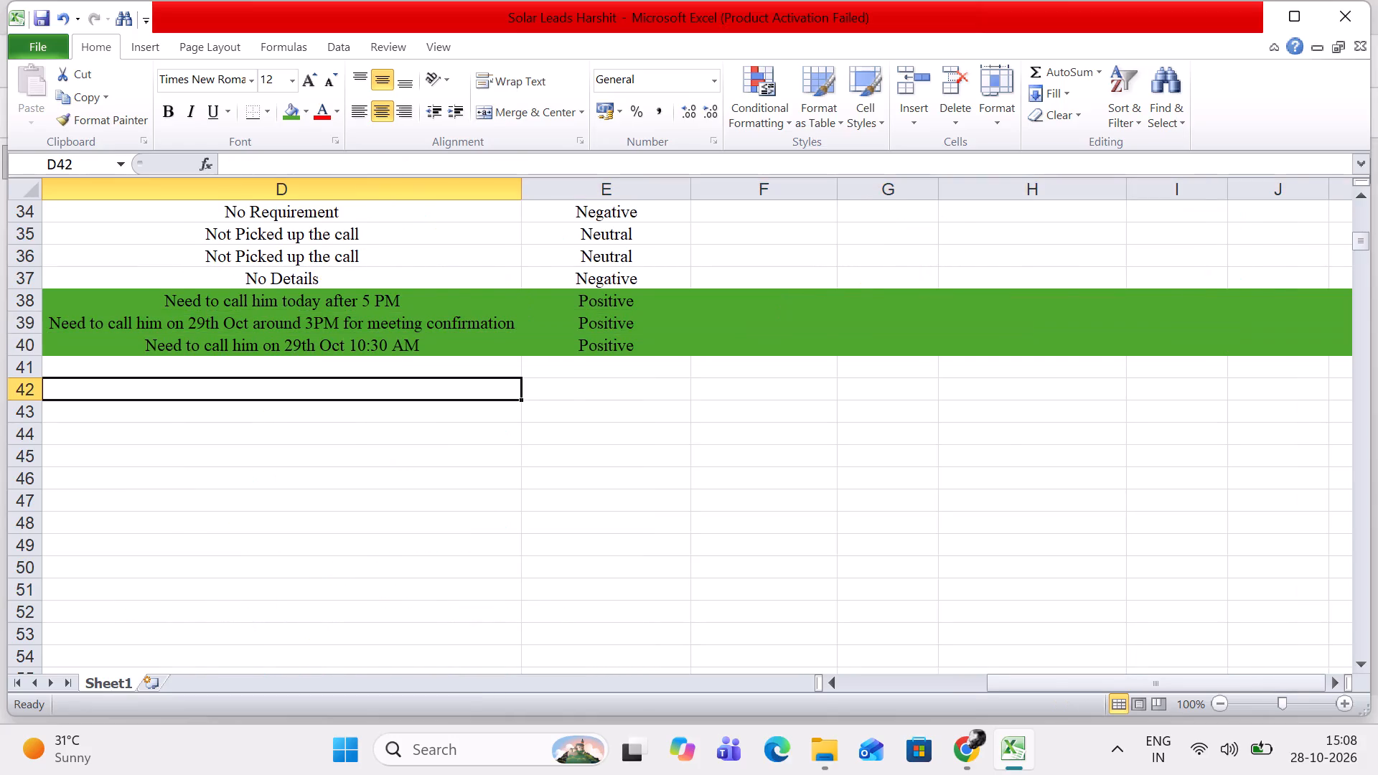
{"action": "scroll", "coordinate": [485, 397], "scroll_direction": "right", "scroll_amount": 6}
{"action": "scroll", "coordinate": [401, 403], "scroll_direction": "right", "scroll_amount": 2}
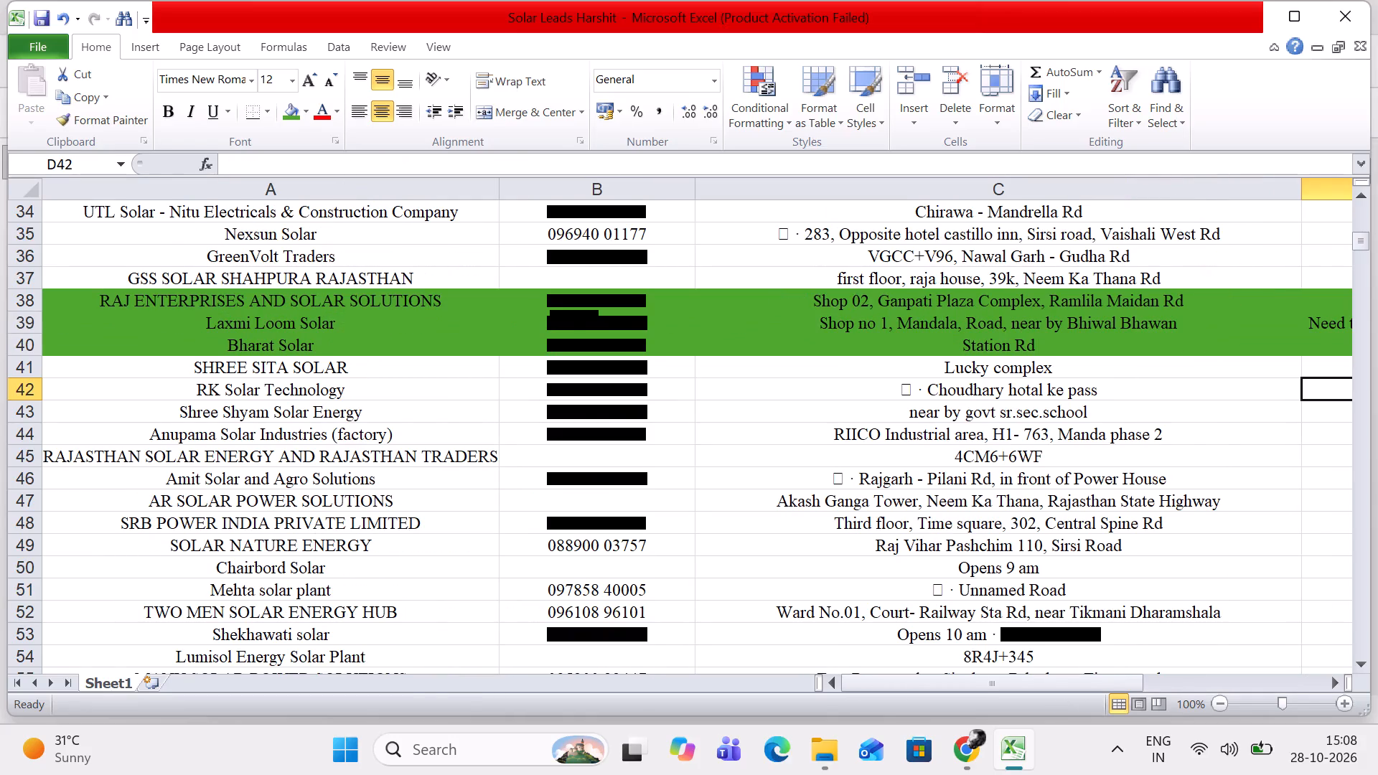
{"action": "left_click", "coordinate": [389, 378]}
{"action": "key", "text": "Down"}
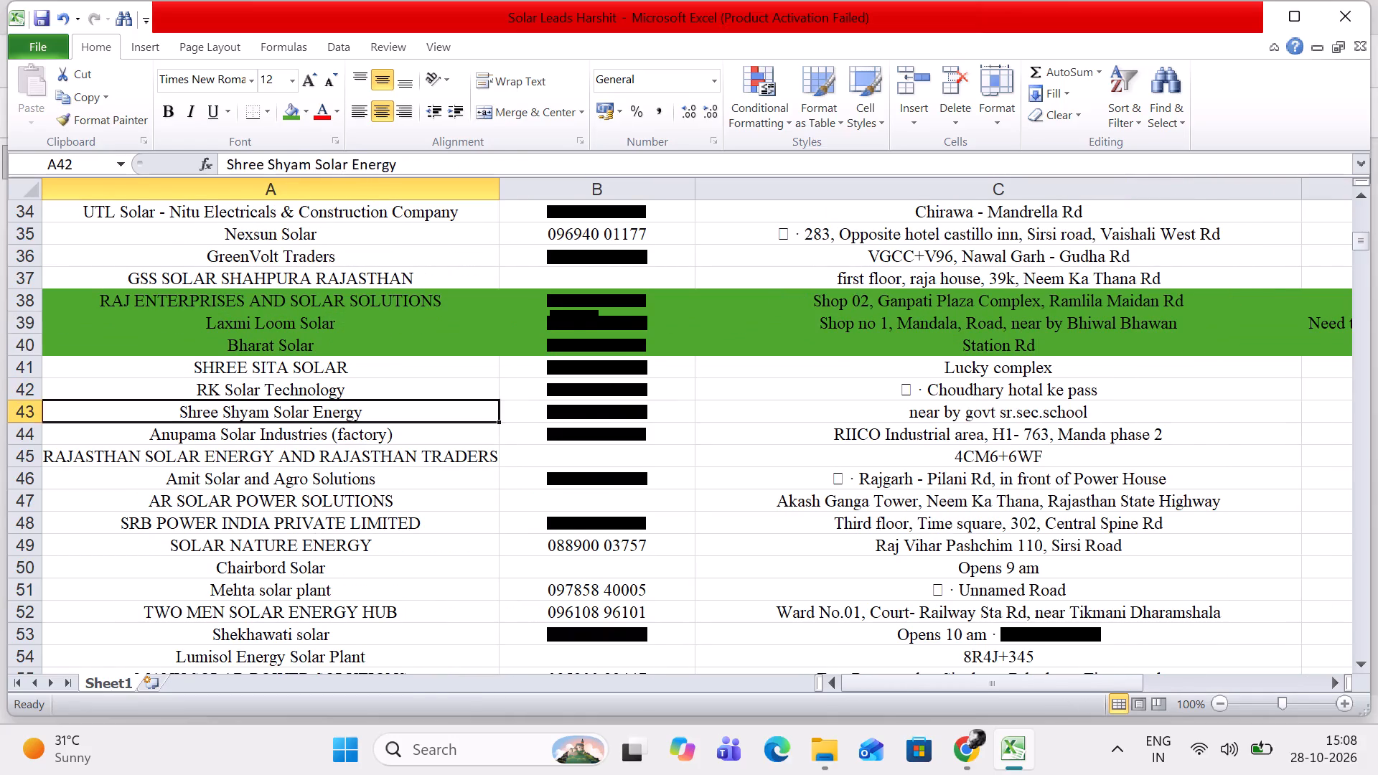
{"action": "key", "text": "Down"}
{"action": "key", "text": "Down"}
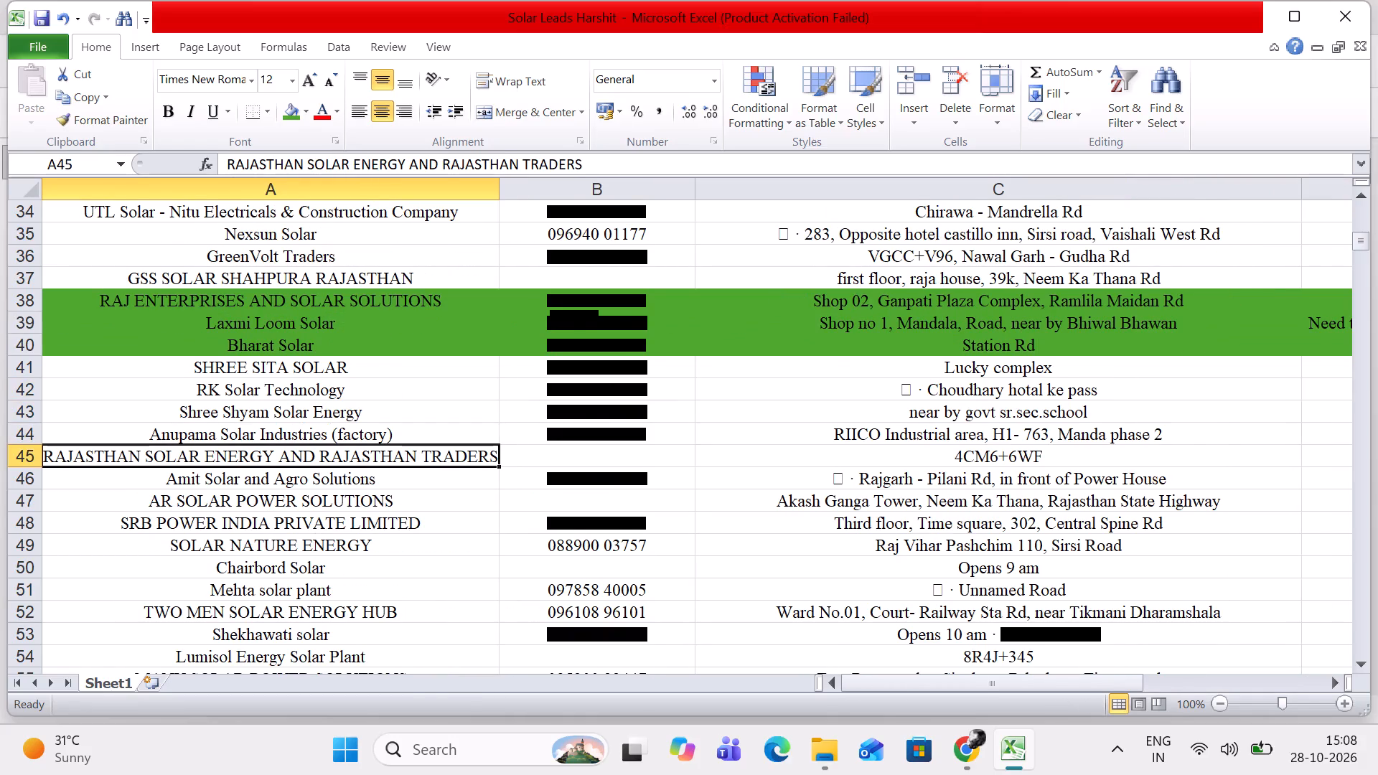
{"action": "key", "text": "Right"}
{"action": "key", "text": "Right"}
{"action": "key", "text": "Right"}
{"action": "type", "text": "No D"}
{"action": "key", "text": "Return"}
Set the status of the Rajasthan Solar Energy and Rajasthan Traders lead in row 45 to Negative.
{"action": "key", "text": "Right"}
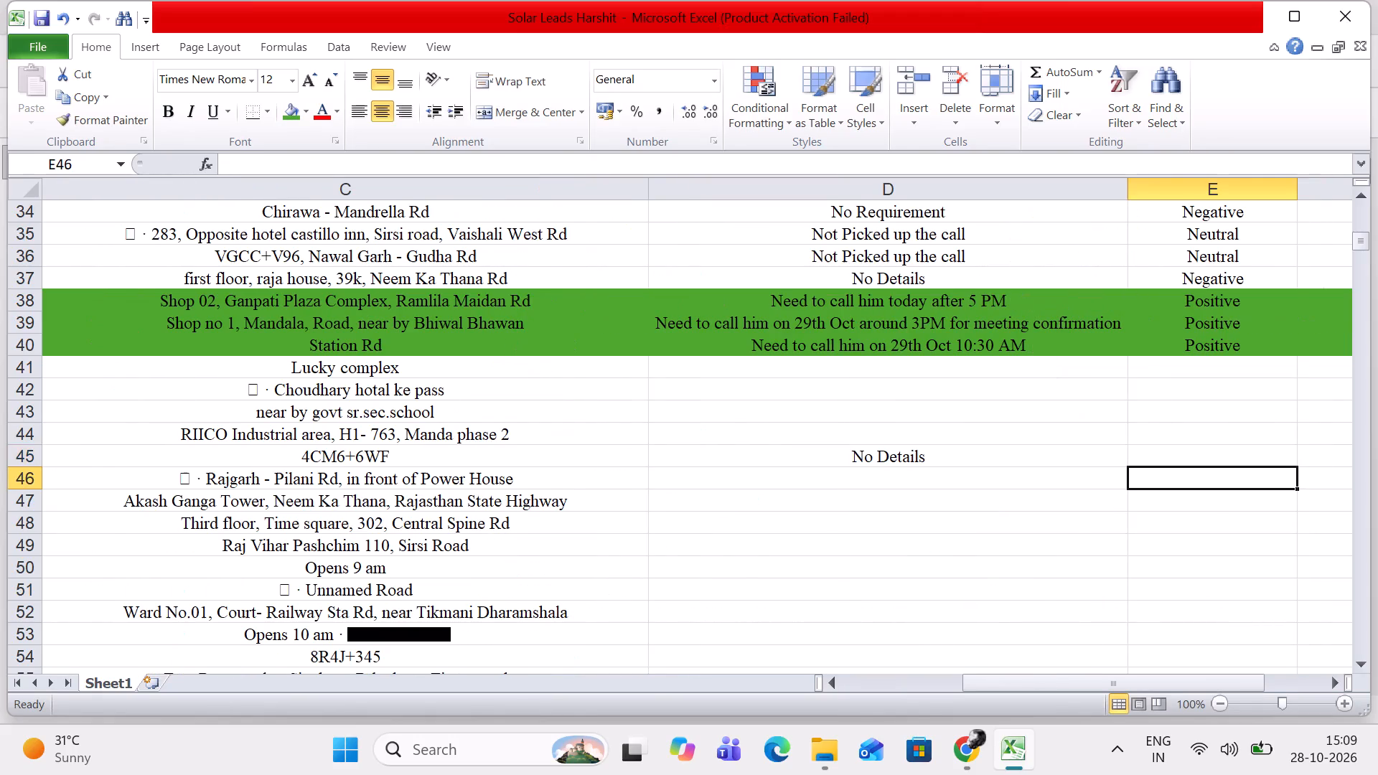
{"action": "key", "text": "Up"}
{"action": "type", "text": "Nega"}
{"action": "key", "text": "Return"}
Go back to the Shree Sita Solar lead in row 41 and look at its company and contact details.
{"action": "key", "text": "Up"}
{"action": "key", "text": "Up"}
{"action": "key", "text": "Up"}
{"action": "key", "text": "Up"}
{"action": "key", "text": "Up"}
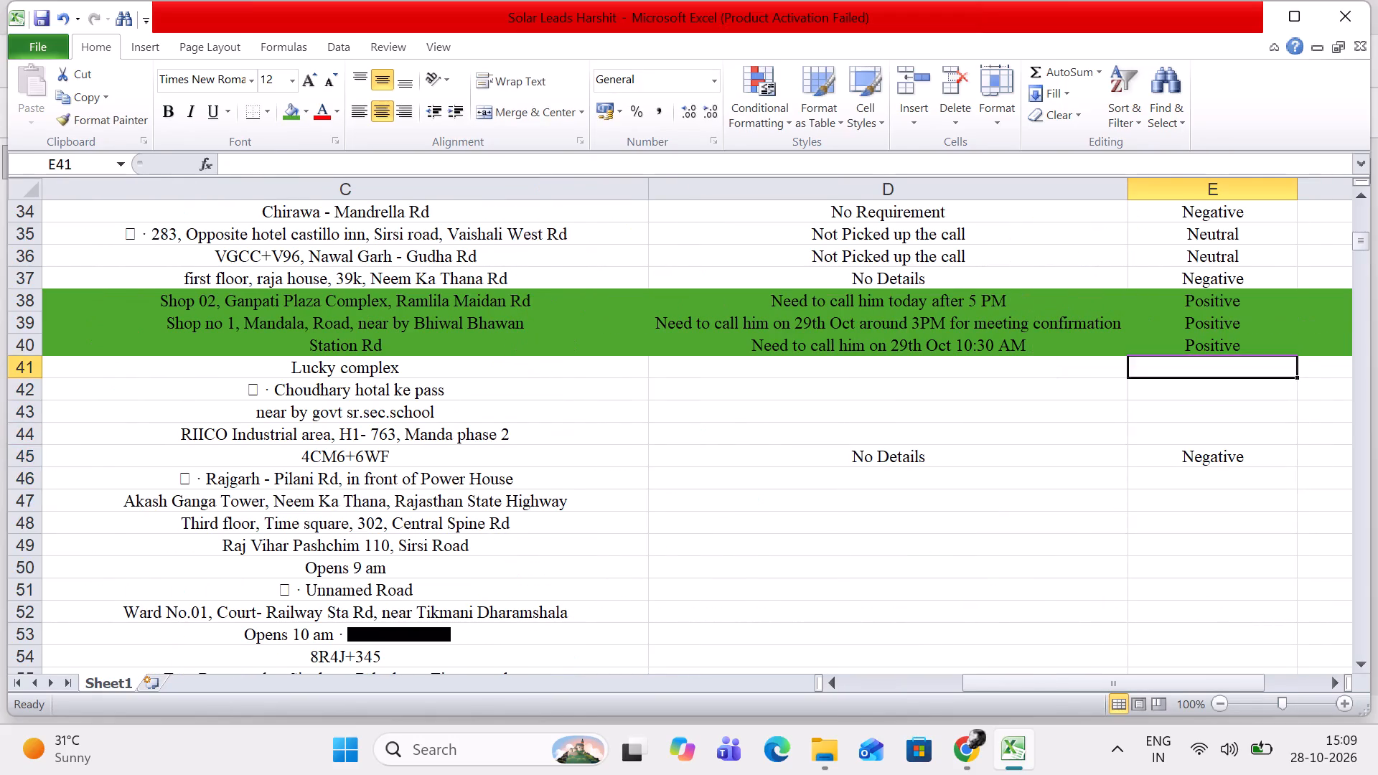
{"action": "key", "text": "Left"}
{"action": "key", "text": "Left"}
{"action": "key", "text": "Left"}
{"action": "key", "text": "Left"}
{"action": "key", "text": "Left"}
{"action": "key", "text": "Left"}
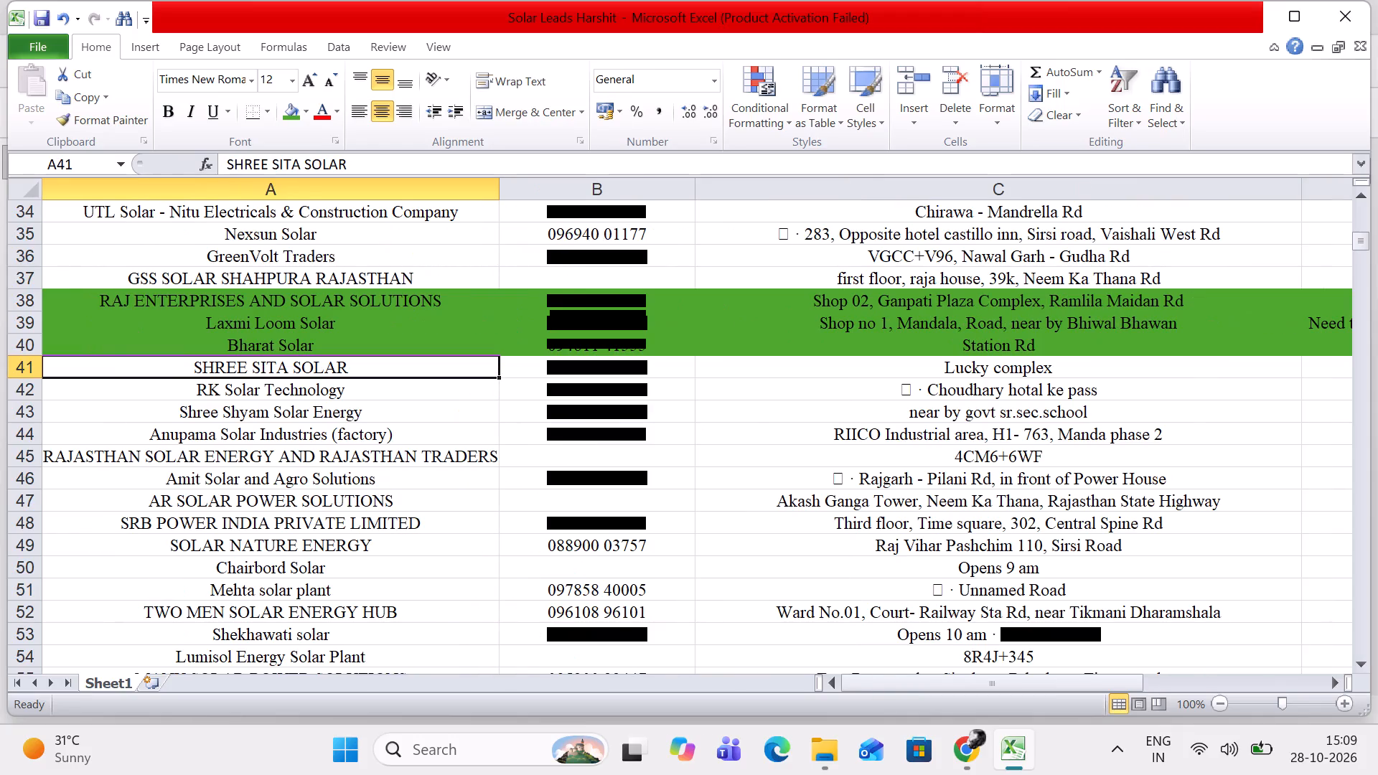
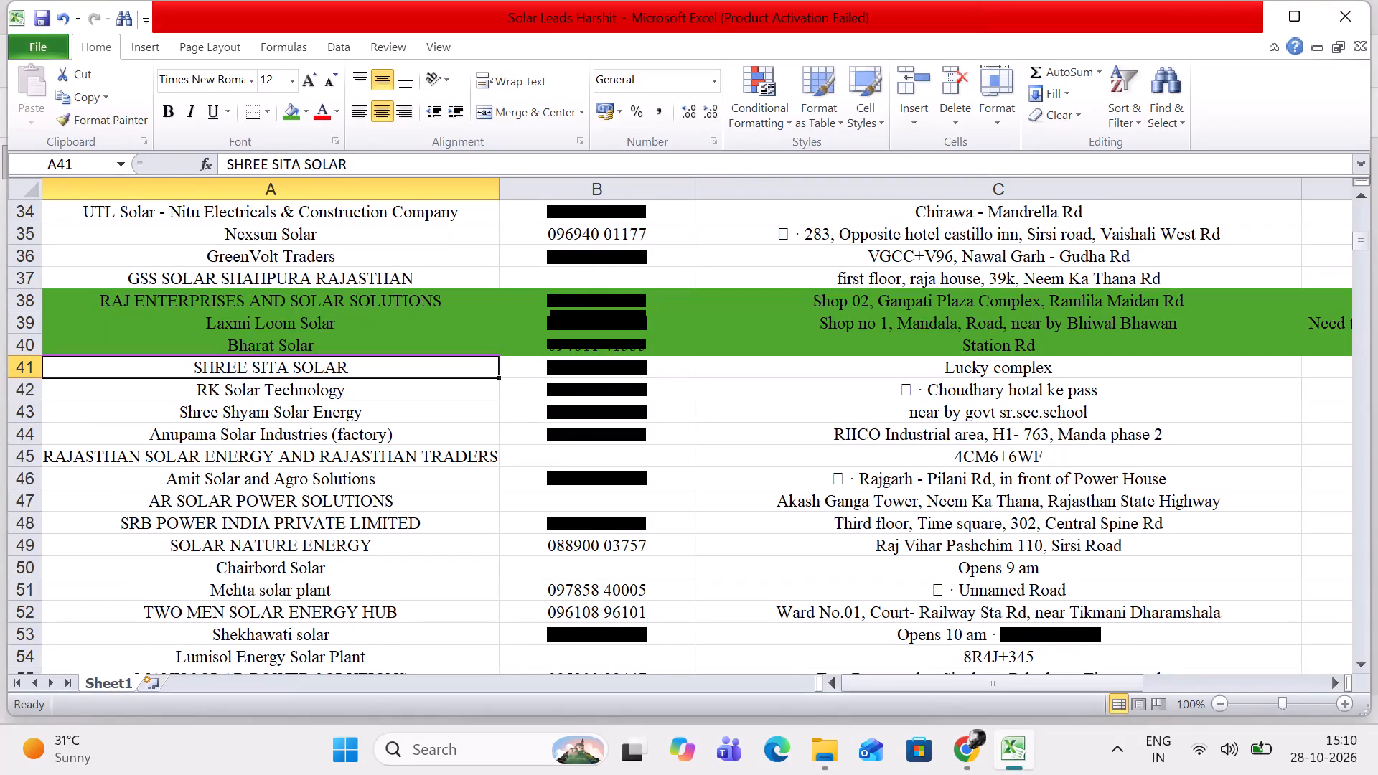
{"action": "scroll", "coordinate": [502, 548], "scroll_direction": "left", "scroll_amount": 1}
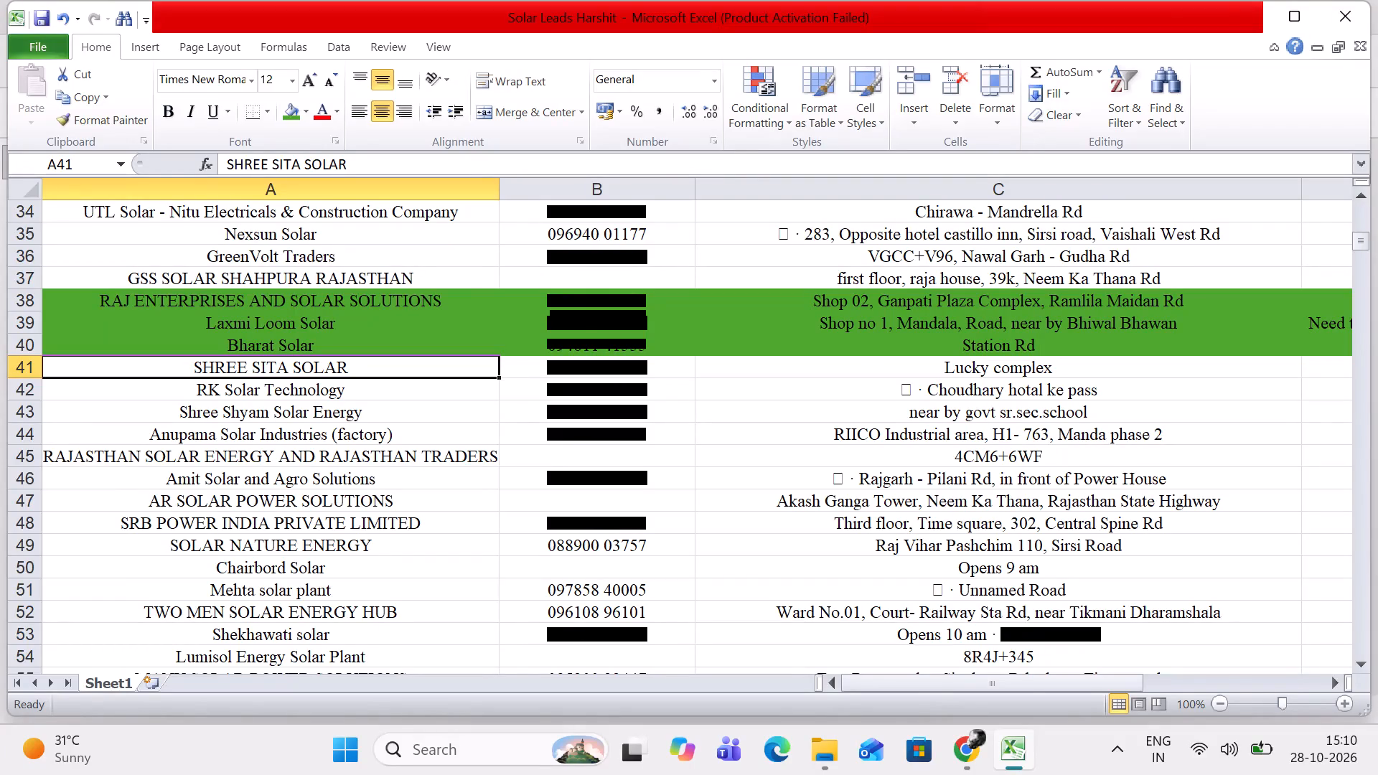
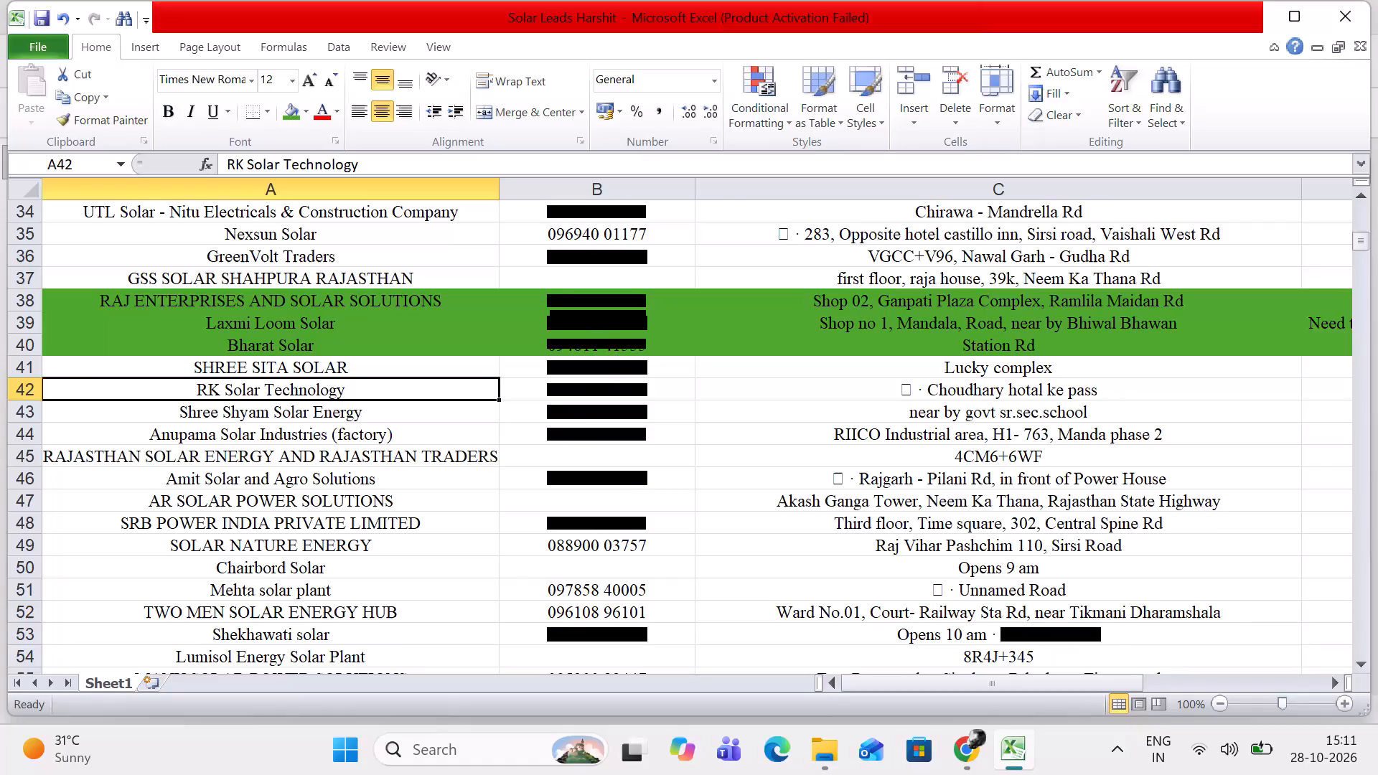
Record the remark "Wrong No." and the status "Negative" for the Shree Shyam Solar Energy lead in row 43.
{"action": "key", "text": "Right"}
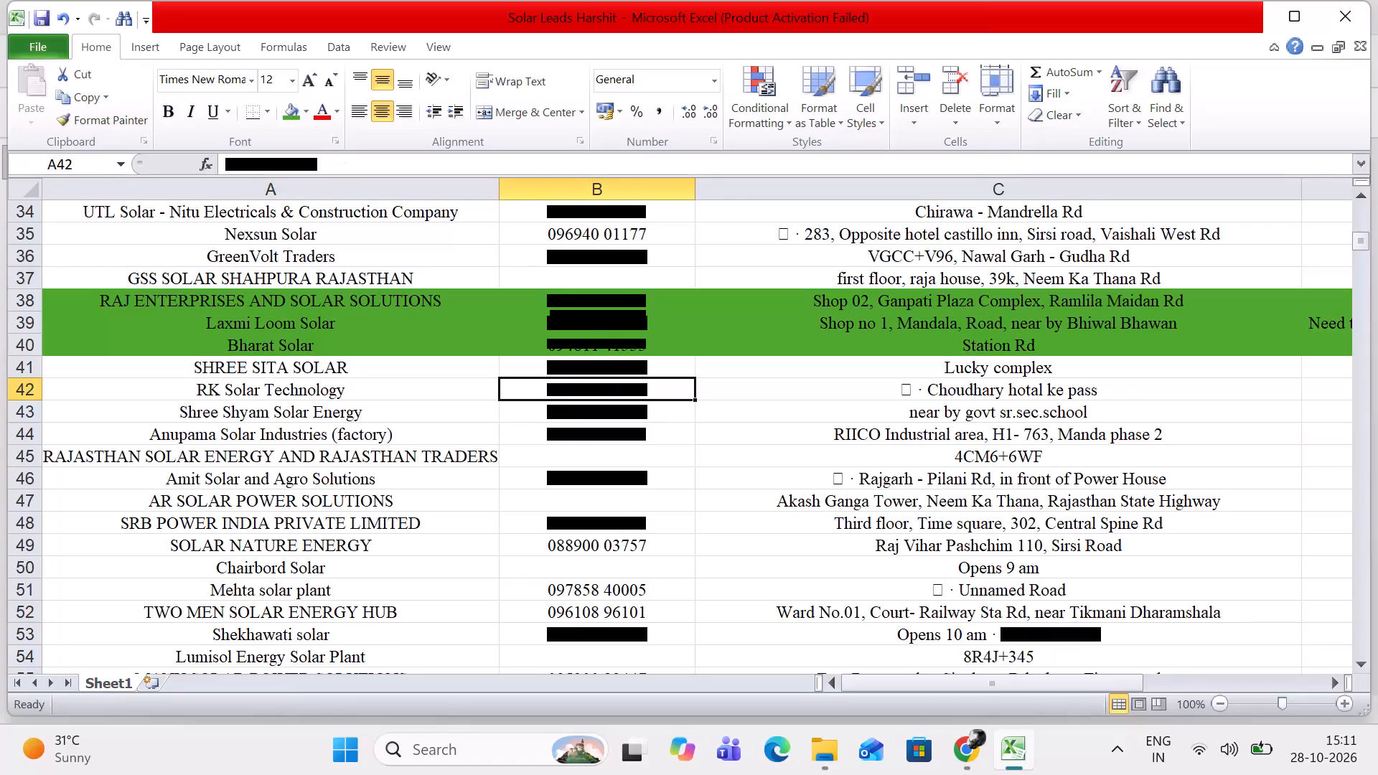
{"action": "key", "text": "Down"}
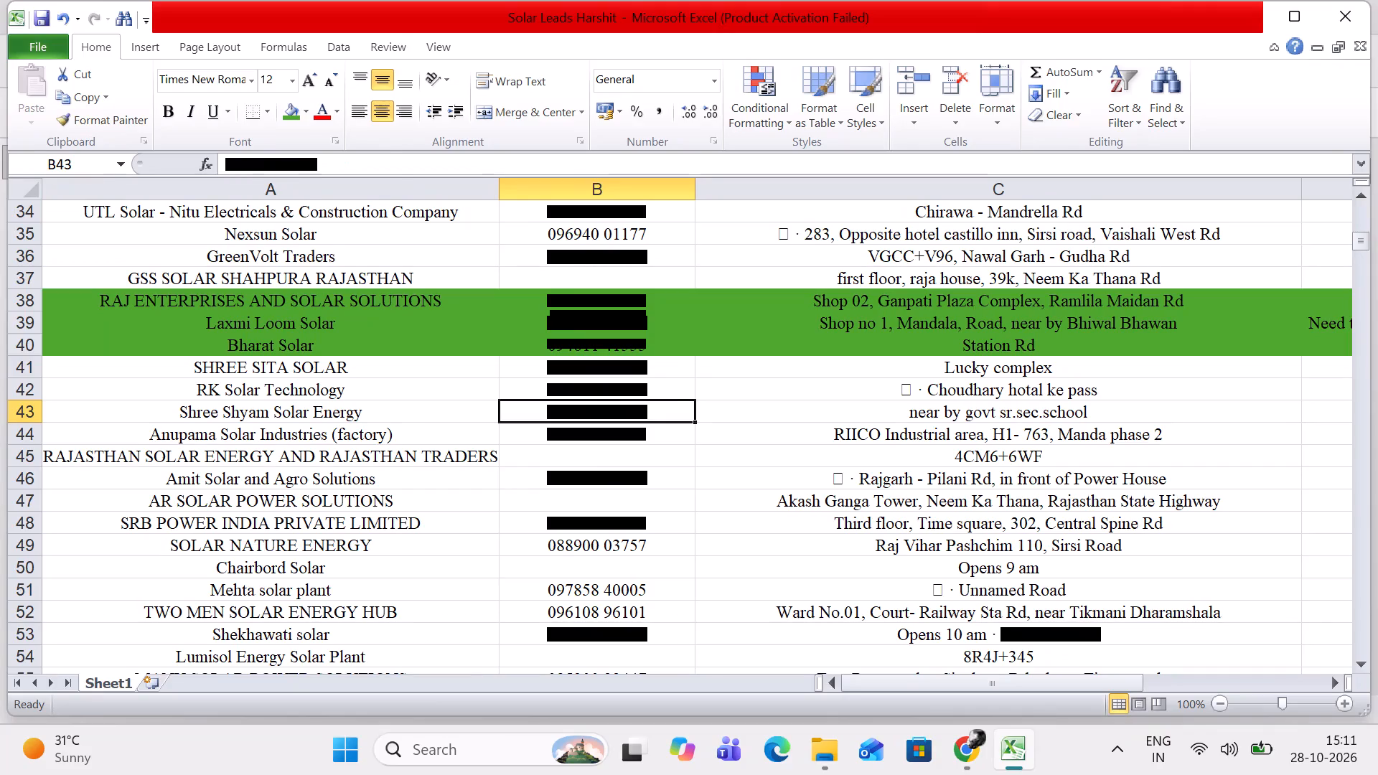
{"action": "key", "text": "Right"}
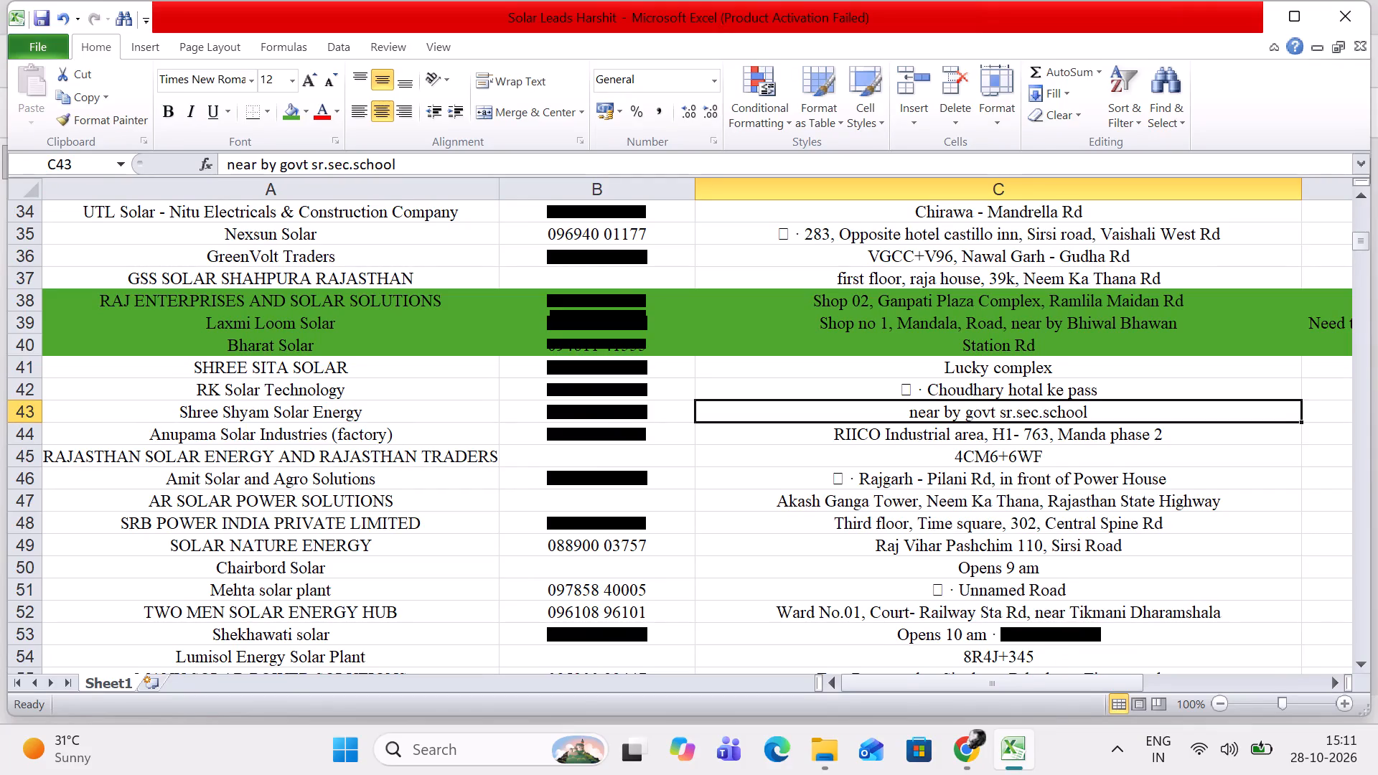
{"action": "key", "text": "Left"}
{"action": "key", "text": "Left"}
{"action": "key", "text": "Right"}
{"action": "key", "text": "Right"}
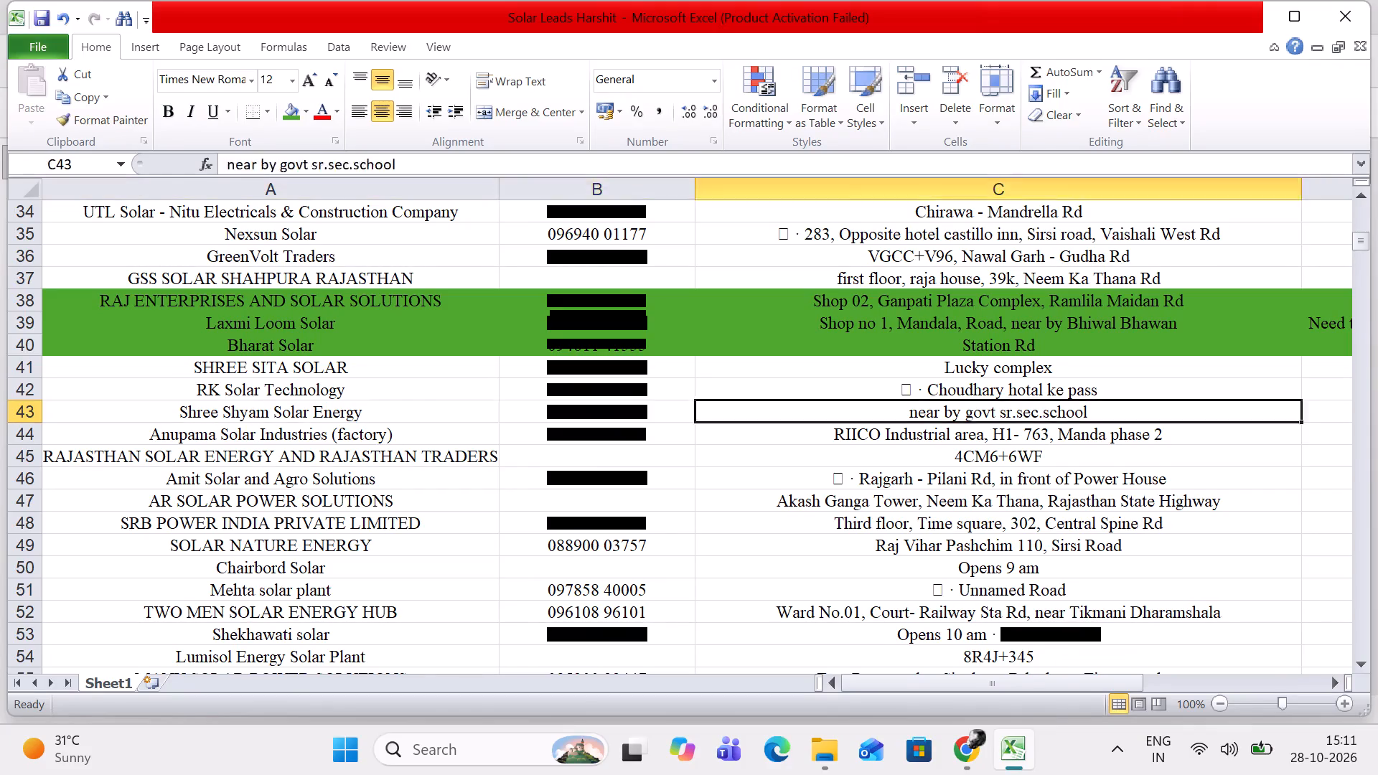
{"action": "key", "text": "Right"}
{"action": "key", "text": "Right"}
{"action": "key", "text": "Left"}
{"action": "key", "text": "Left"}
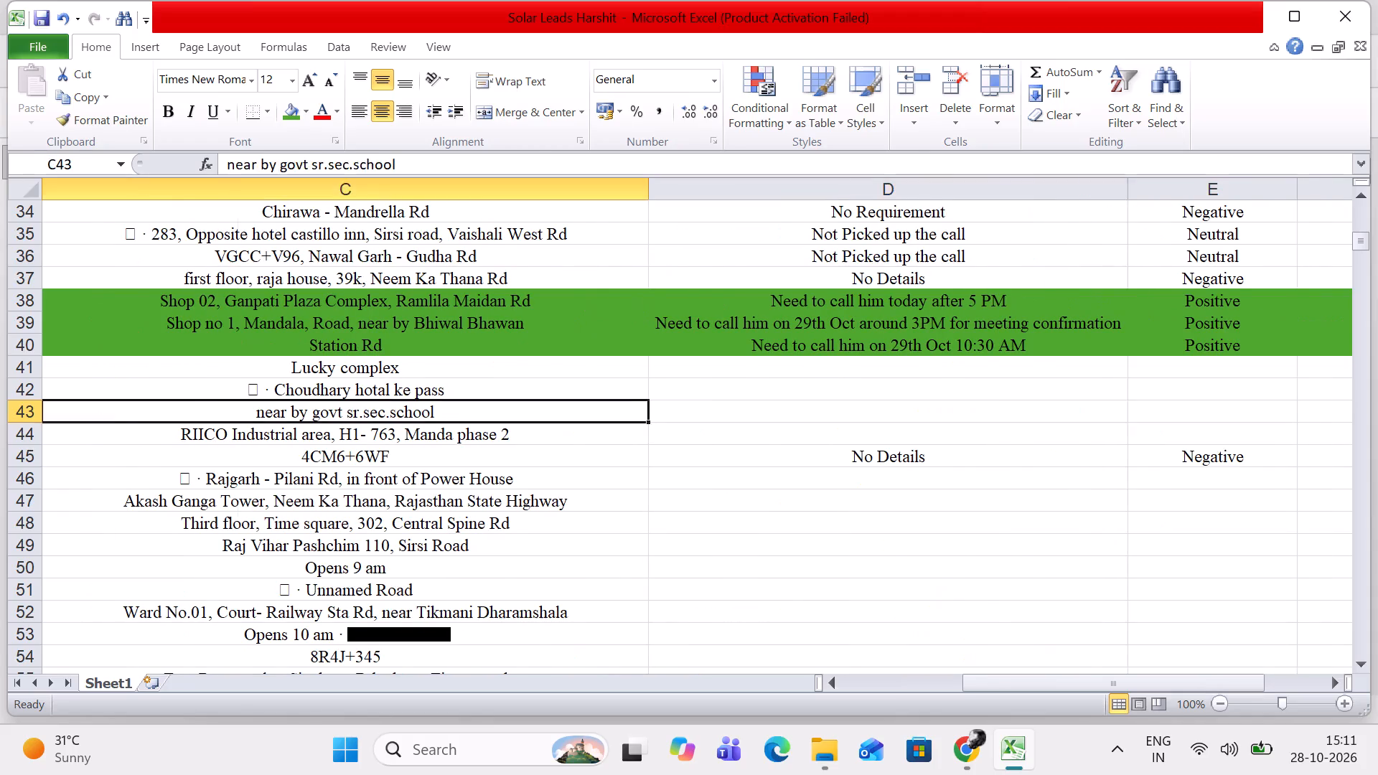
{"action": "key", "text": "Left"}
{"action": "key", "text": "Left"}
{"action": "key", "text": "Right"}
{"action": "key", "text": "Right"}
{"action": "key", "text": "Right"}
{"action": "type", "text": "Wr"}
{"action": "key", "text": "Return"}
{"action": "key", "text": "Right"}
{"action": "key", "text": "Up"}
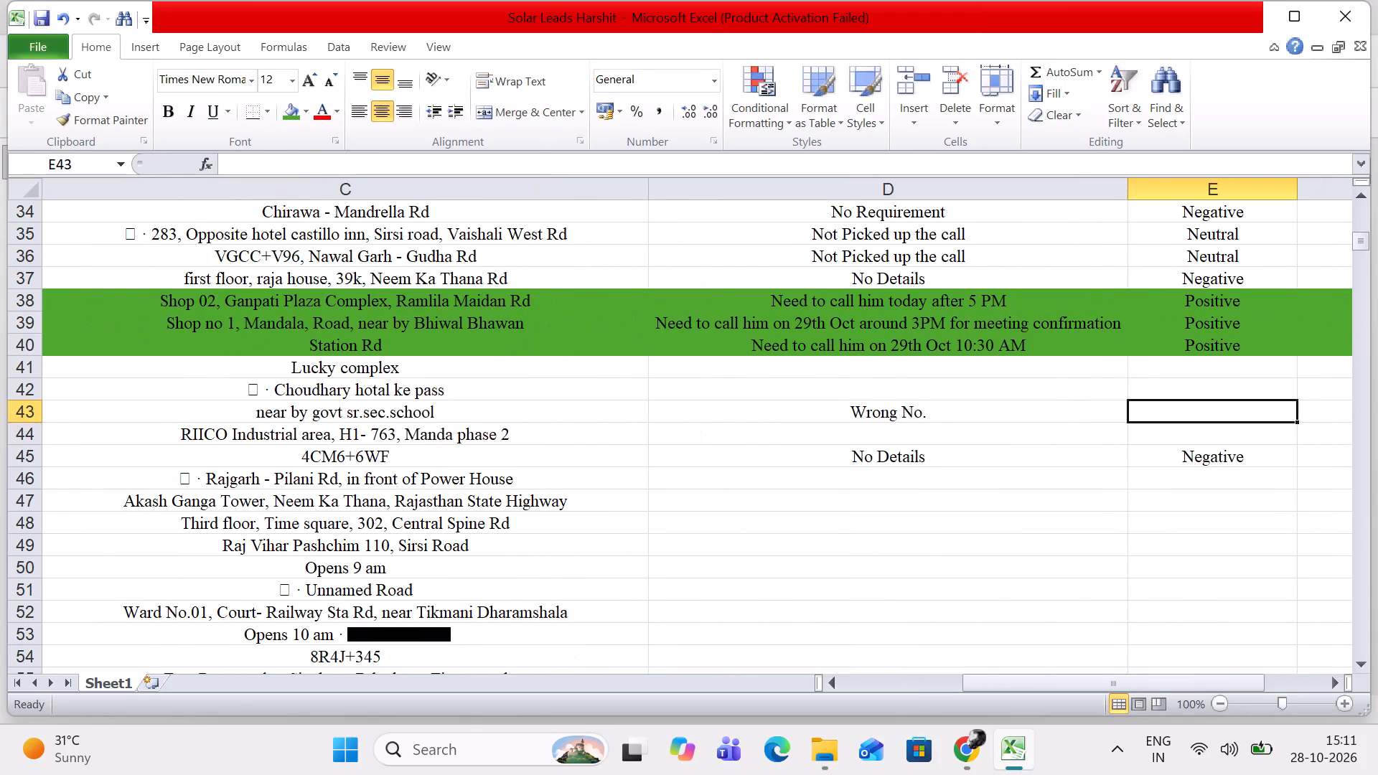
{"action": "key", "text": "shift+n"}
{"action": "type", "text": "ega"}
{"action": "key", "text": "Return"}
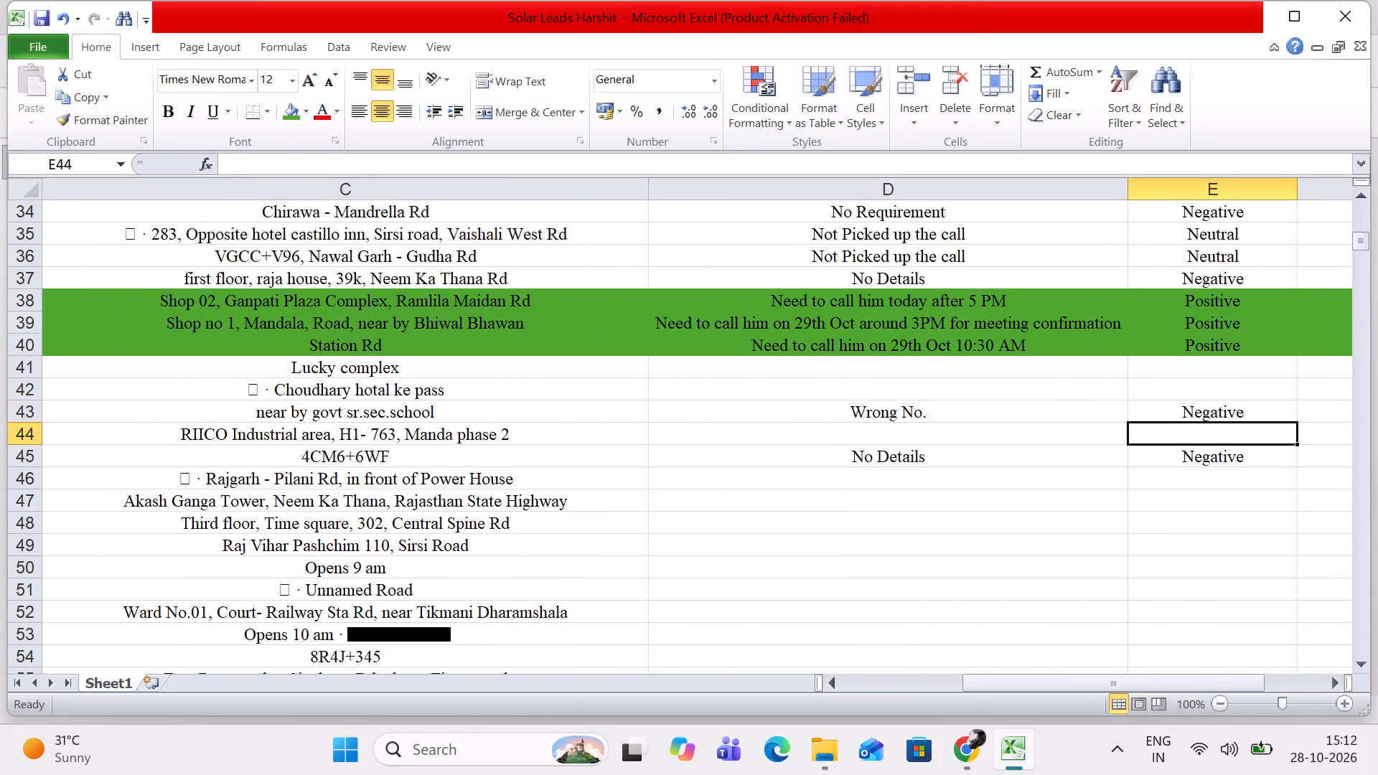
Enter the remark "Not Picked up the call" for the RK Solar Technology lead in row 42.
{"action": "key", "text": "Up"}
{"action": "key", "text": "Up"}
{"action": "key", "text": "Left"}
{"action": "key", "text": "shift+n"}
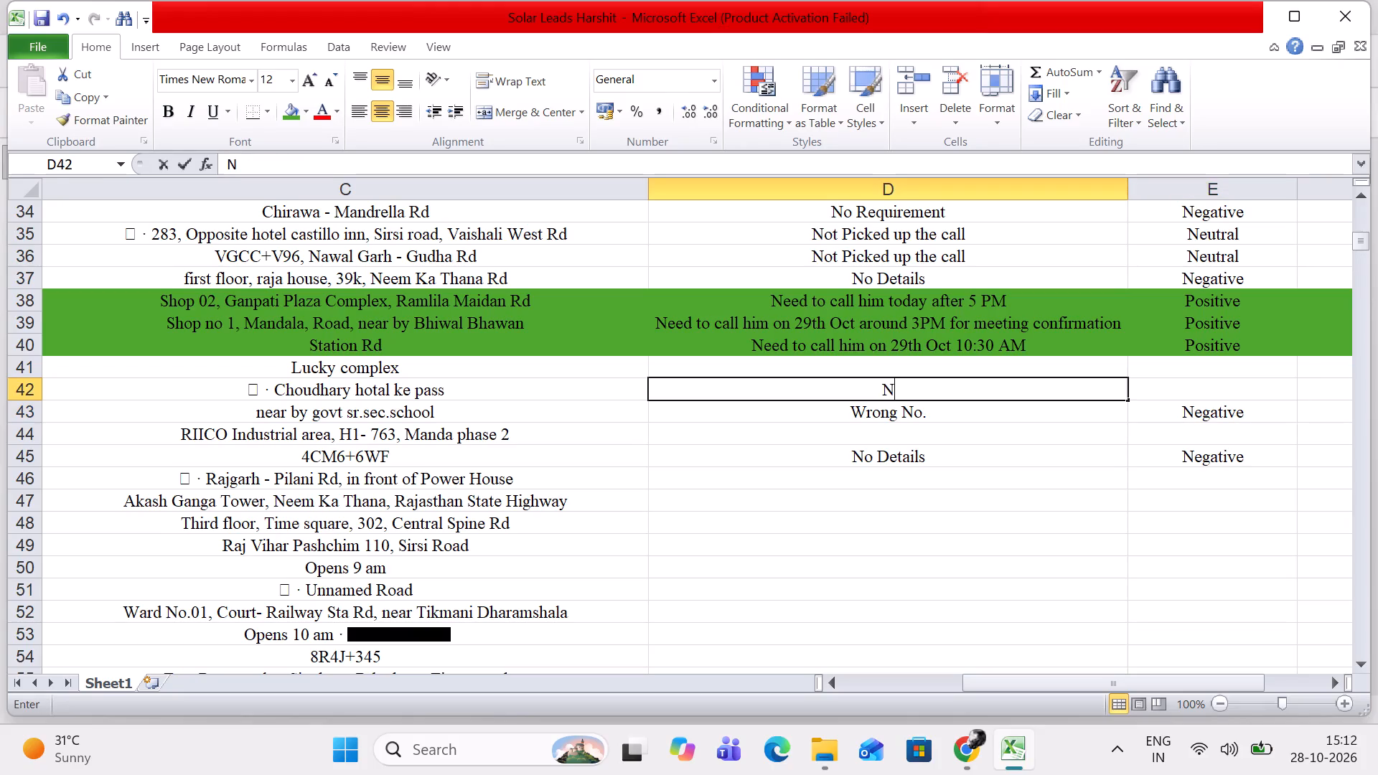
{"action": "type", "text": "ot"}
{"action": "key", "text": "space"}
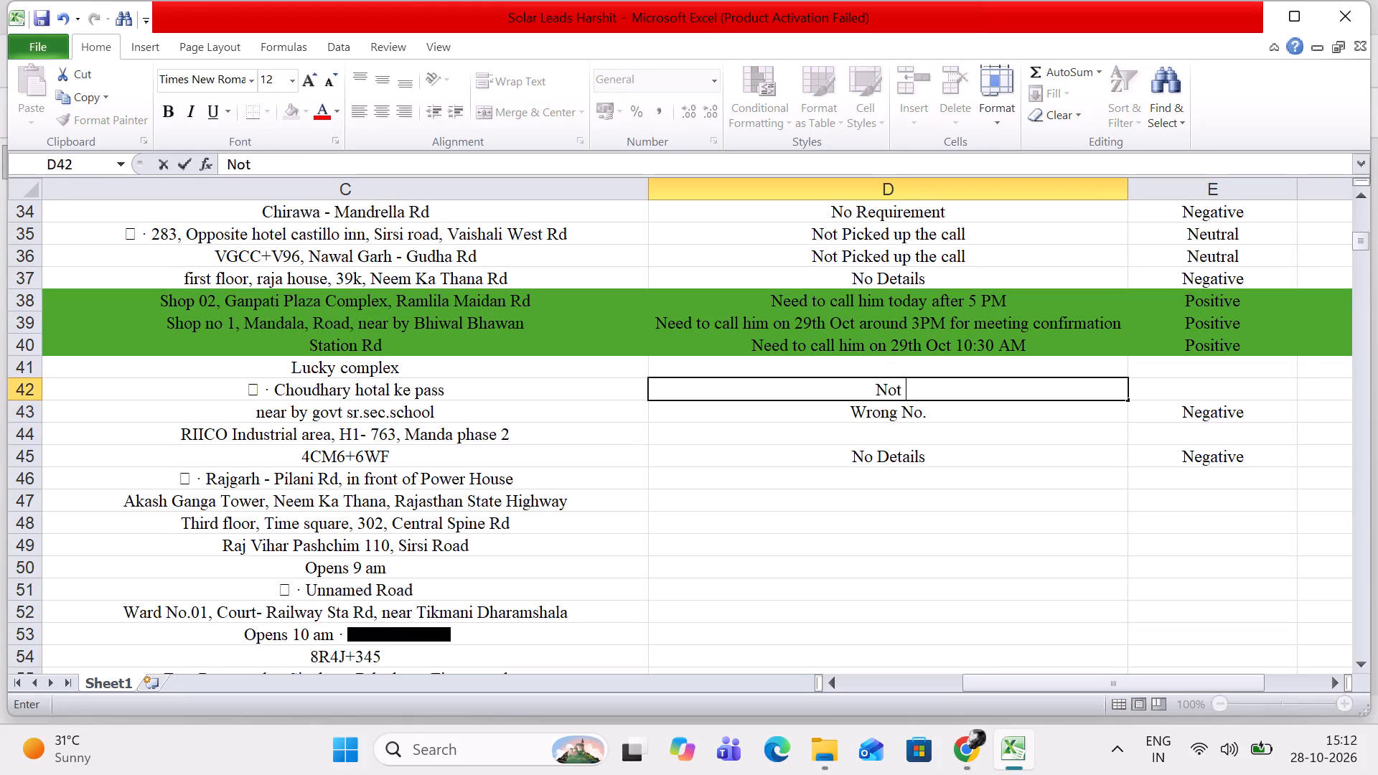
{"action": "type", "text": "Pi"}
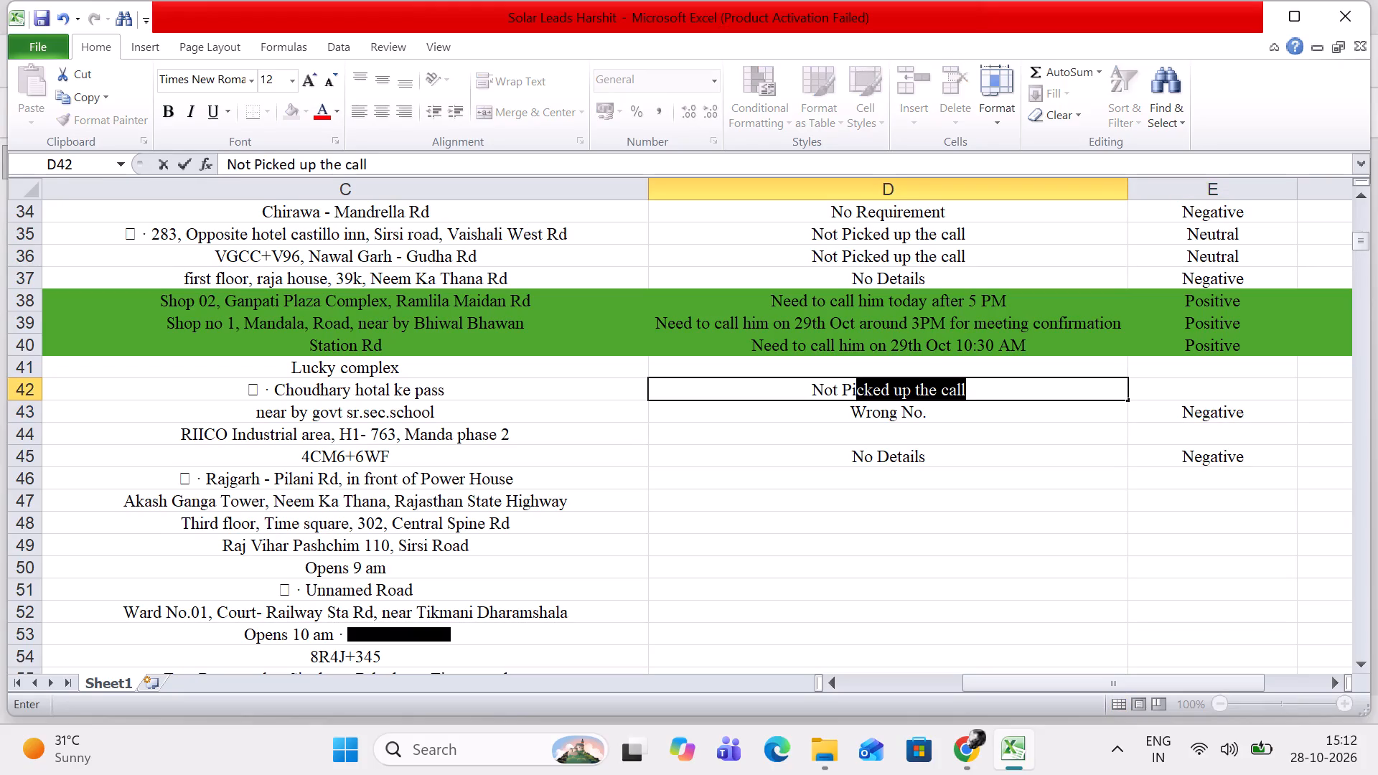
{"action": "key", "text": "Return"}
{"action": "key", "text": "Up"}
{"action": "key", "text": "Left"}
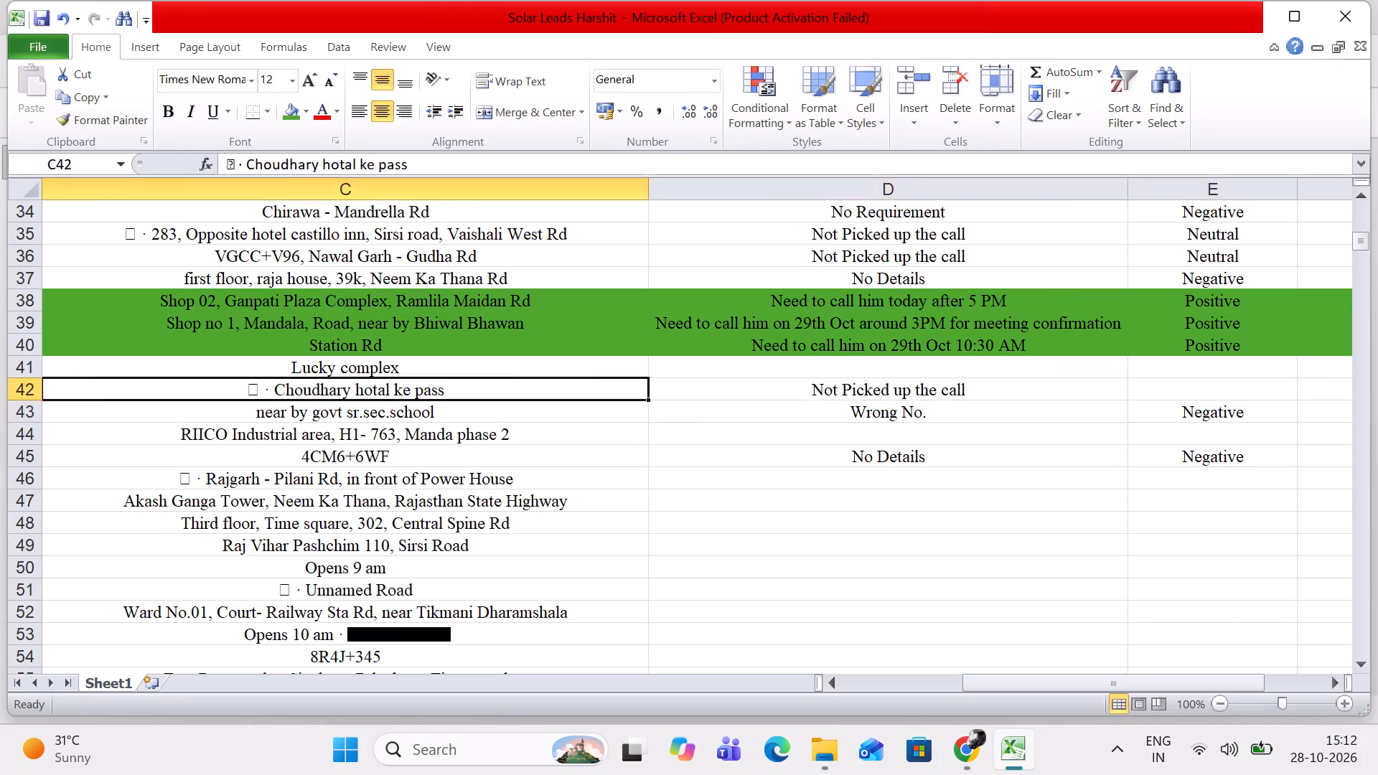
{"action": "key", "text": "Left"}
{"action": "key", "text": "Left"}
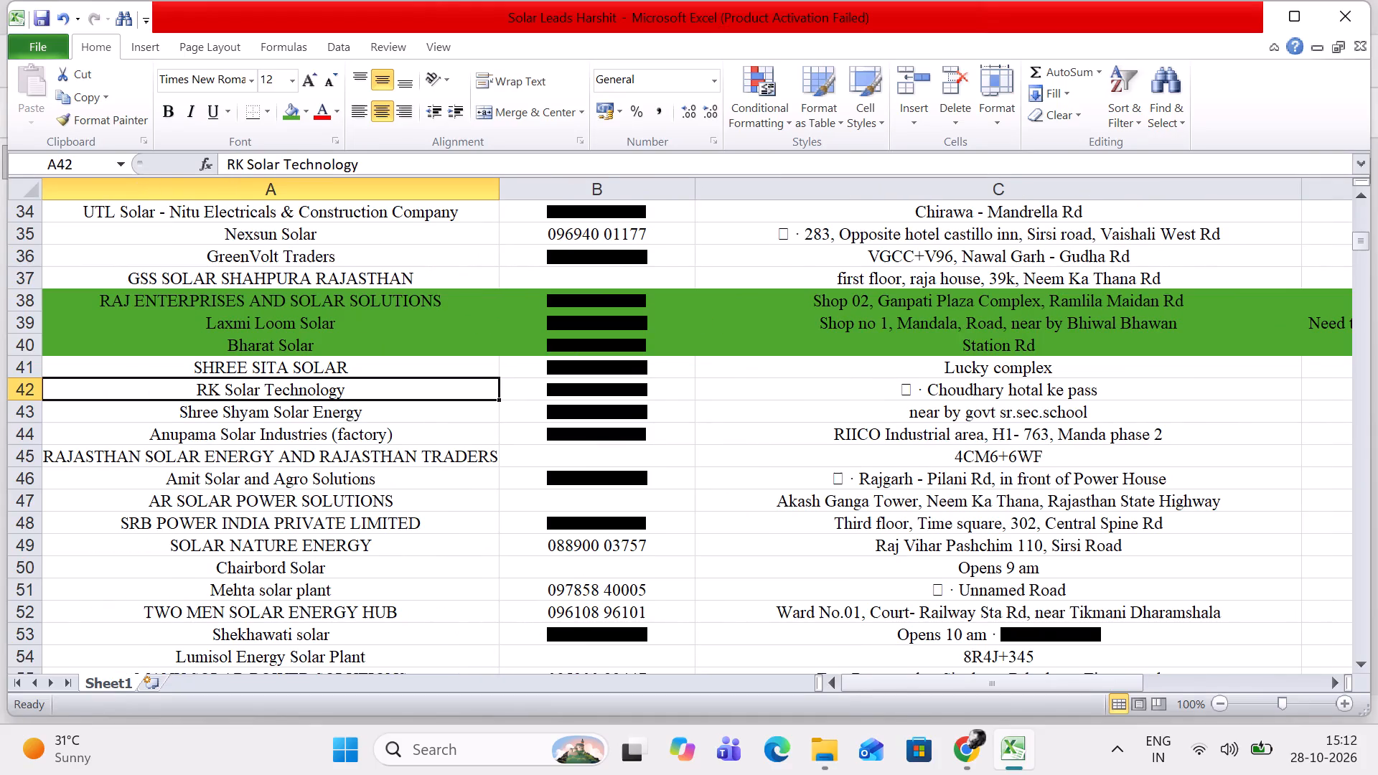
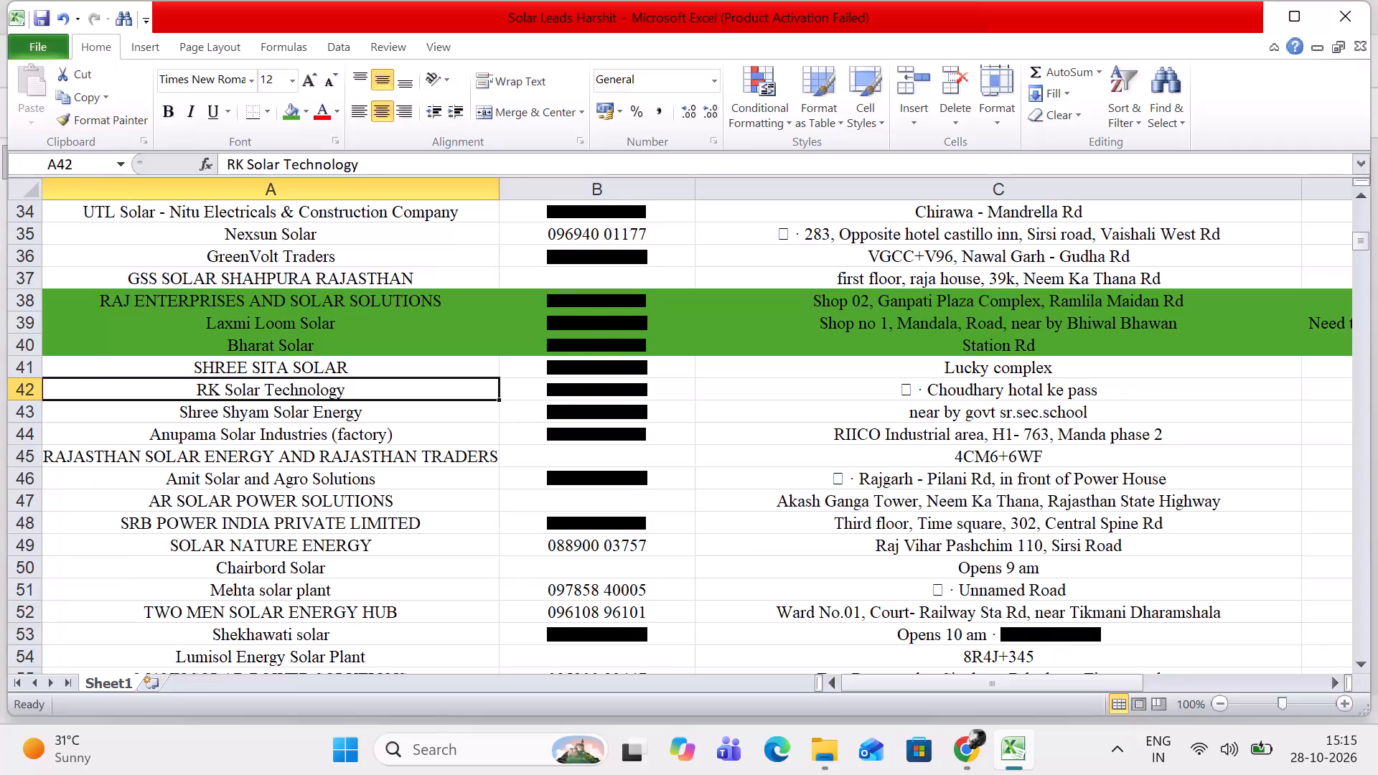
Record the remark "No Requirement" and the status "Negative" for the SHREE SITA SOLAR lead in row 41.
{"action": "key", "text": "Left"}
{"action": "key", "text": "Right"}
{"action": "key", "text": "Right"}
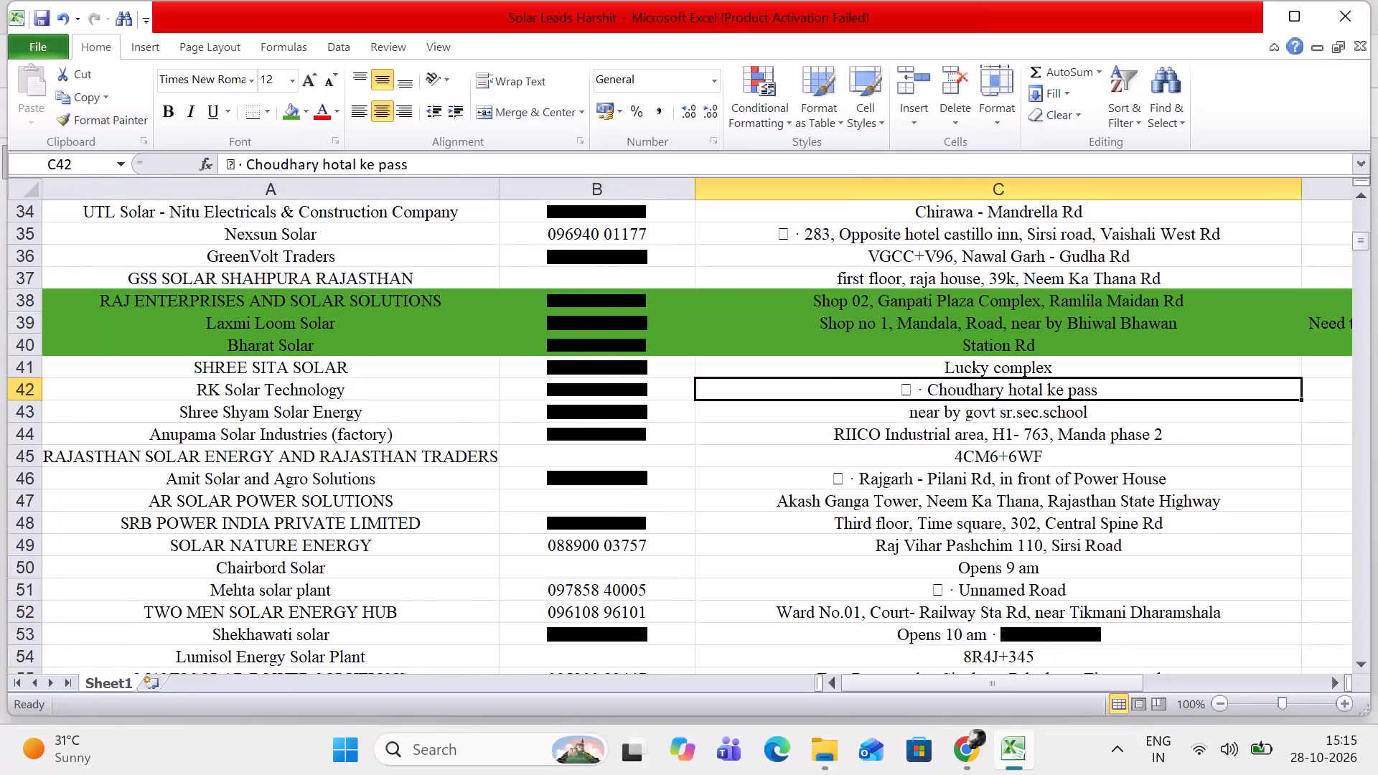
{"action": "key", "text": "Right"}
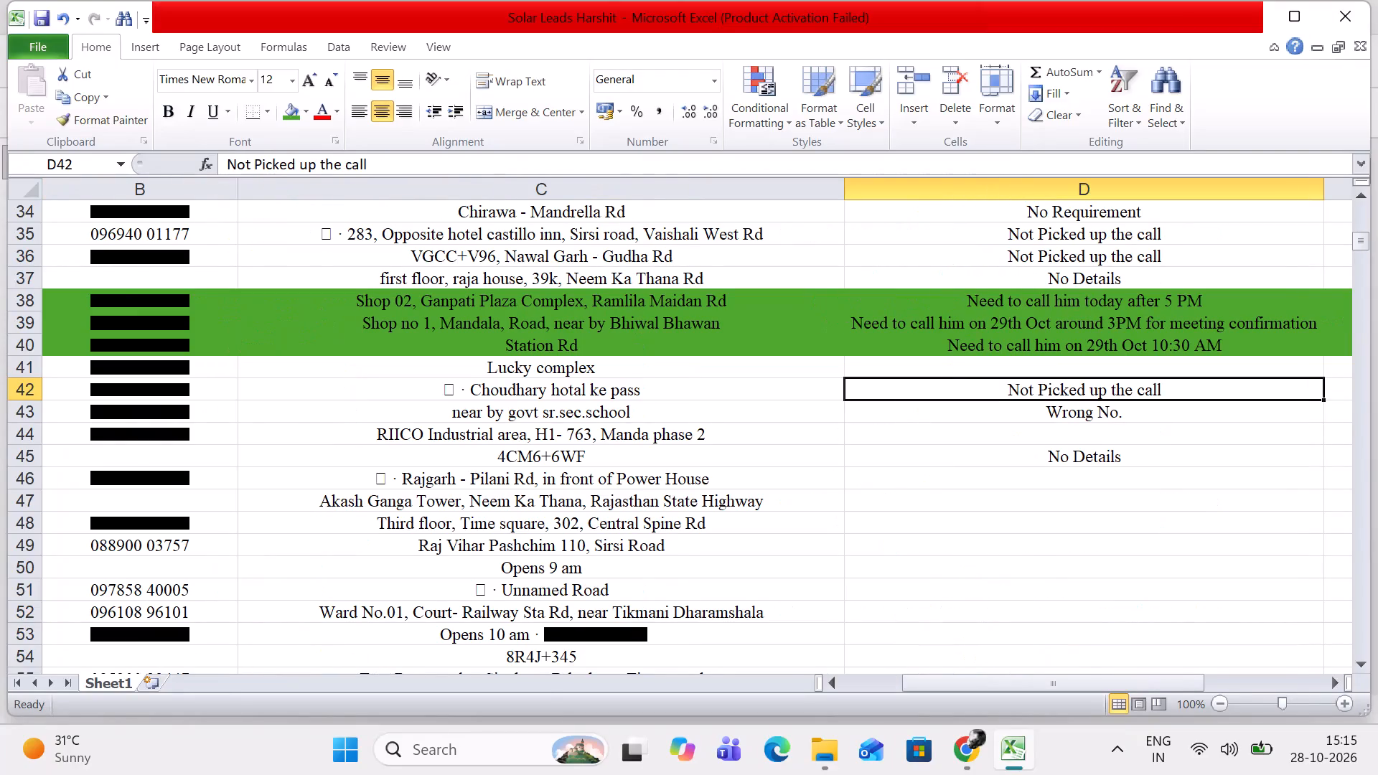
{"action": "key", "text": "Up"}
{"action": "key", "text": "Left"}
{"action": "key", "text": "Left"}
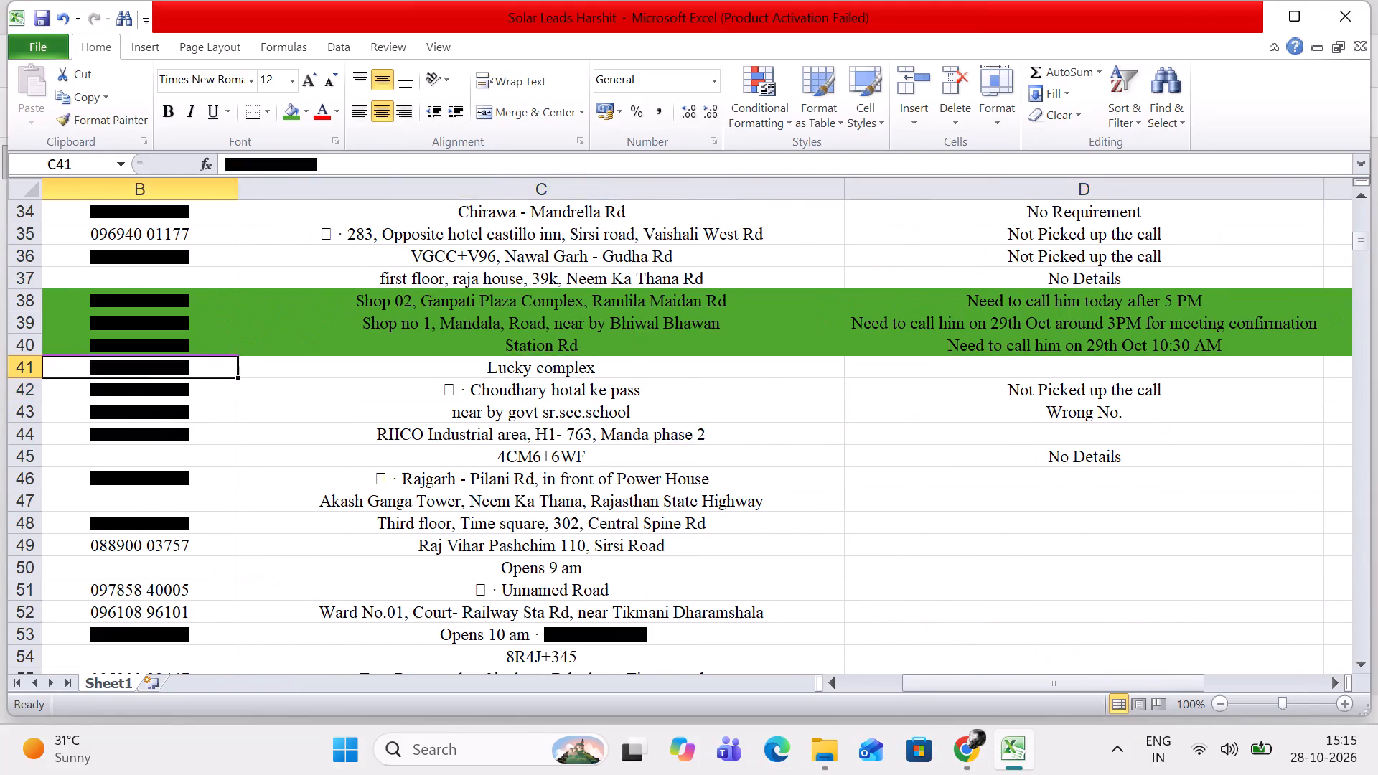
{"action": "key", "text": "Left"}
{"action": "key", "text": "Left"}
{"action": "key", "text": "Right"}
{"action": "key", "text": "Right"}
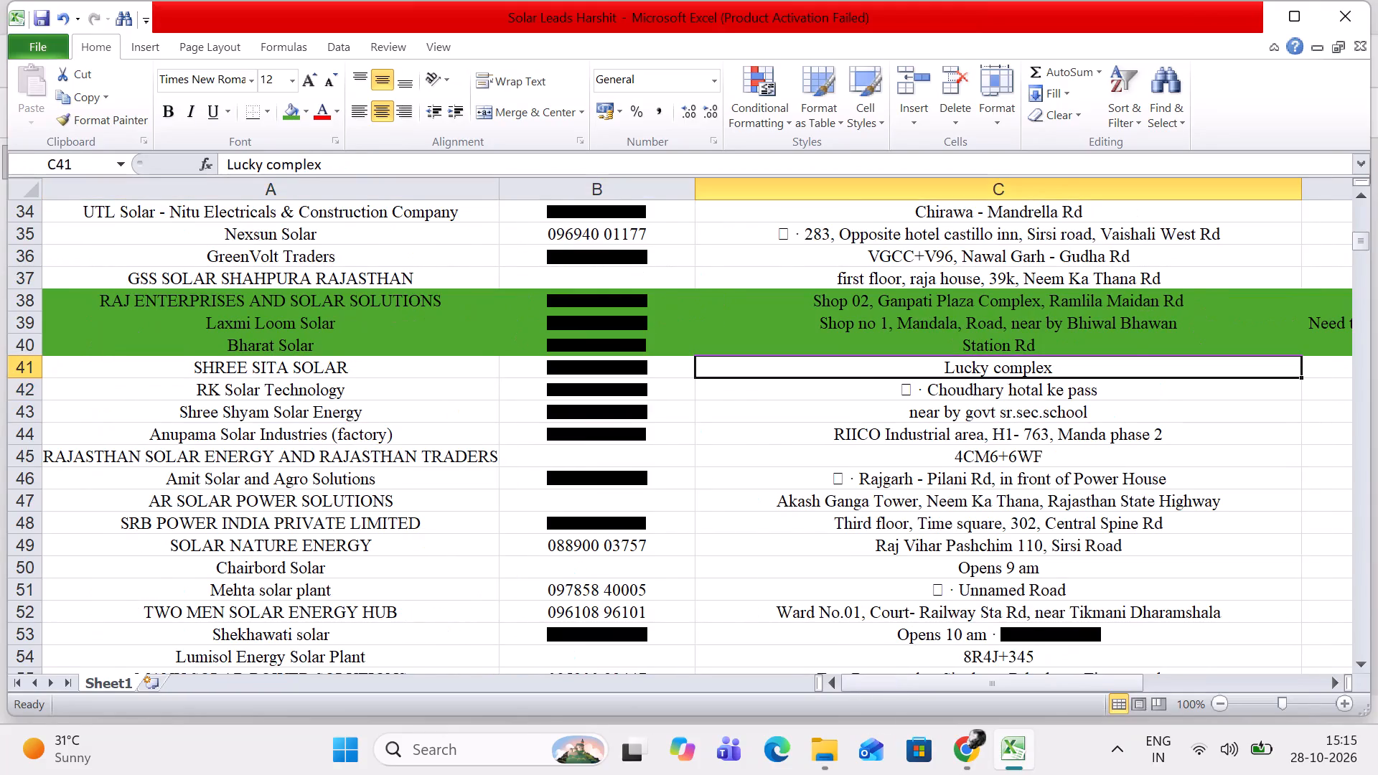
{"action": "key", "text": "Right"}
{"action": "type", "text": "No Requi"}
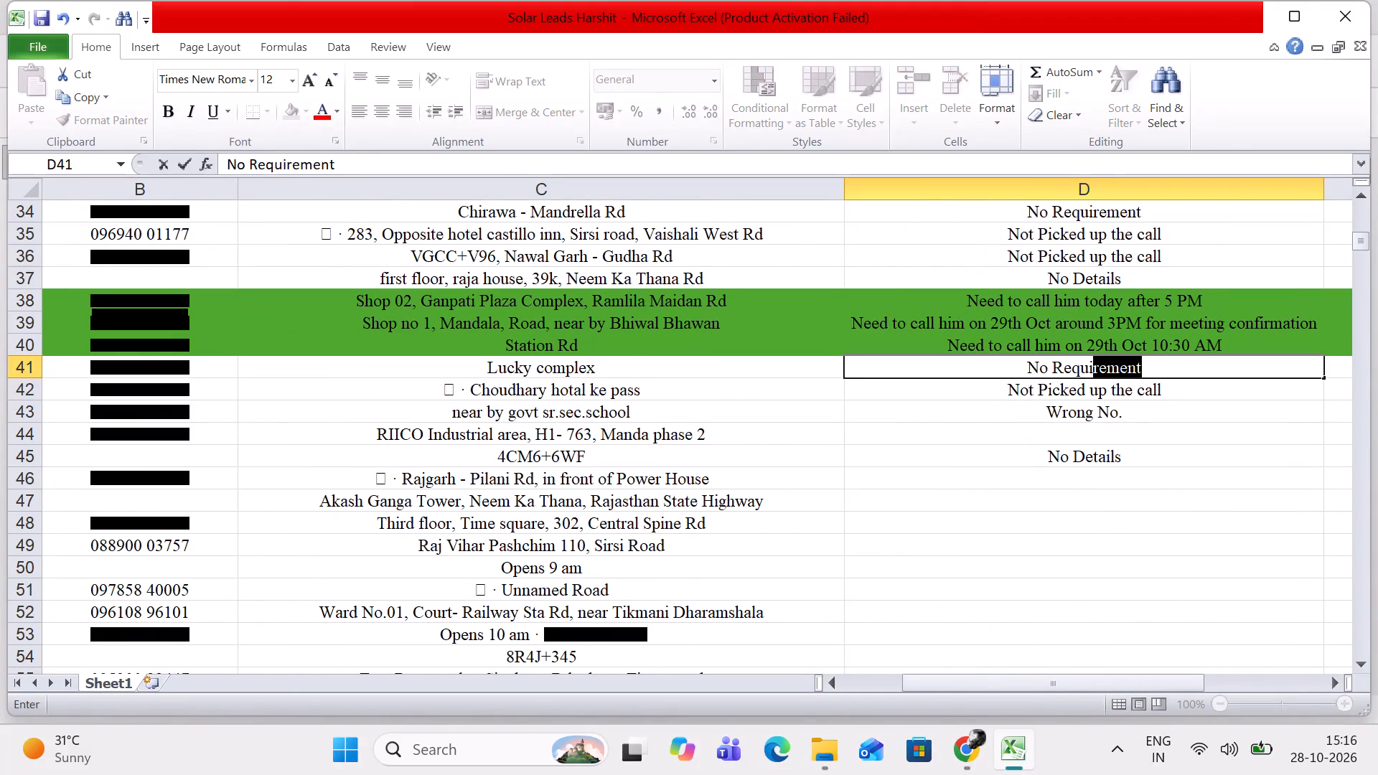
{"action": "key", "text": "Return"}
{"action": "key", "text": "Right"}
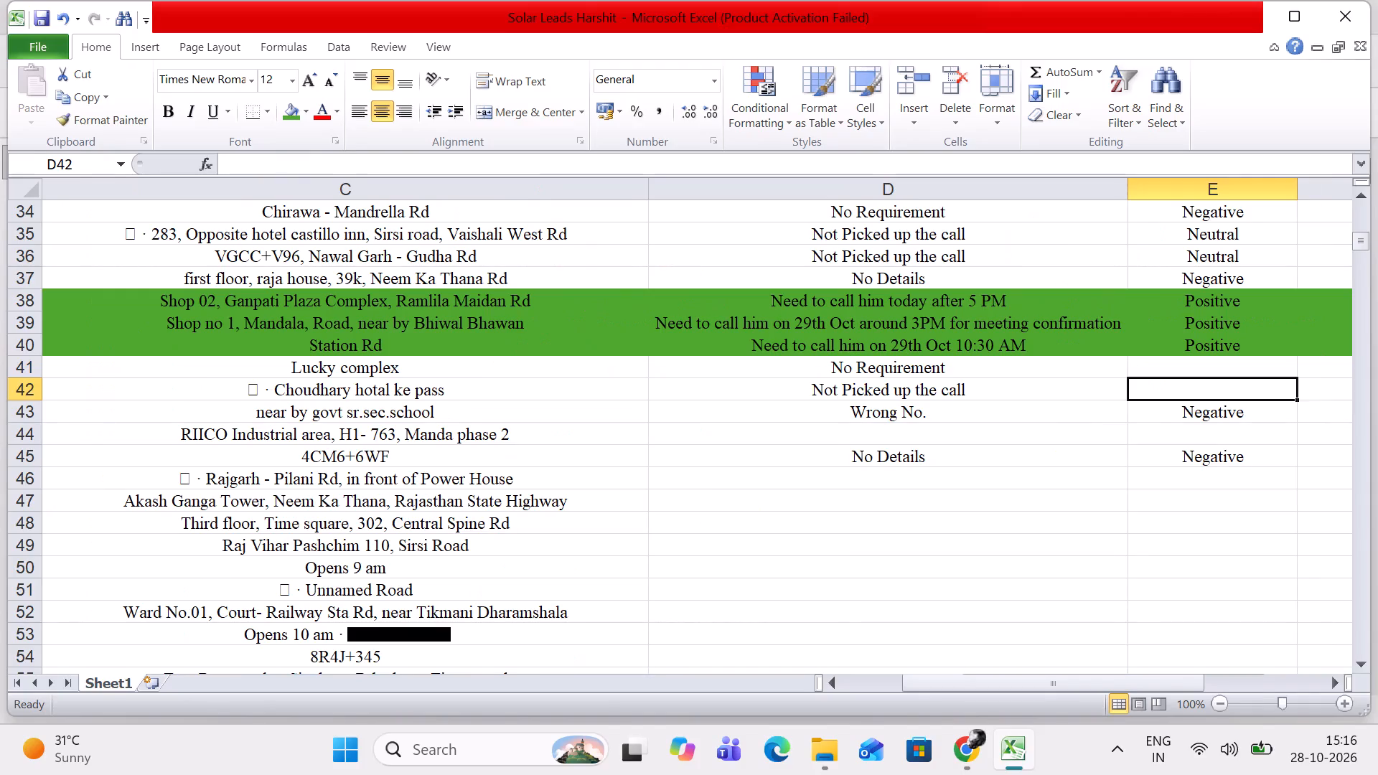
{"action": "key", "text": "Up"}
{"action": "type", "text": "Negat"}
{"action": "key", "text": "Page_Down"}
{"action": "key", "text": "Return"}
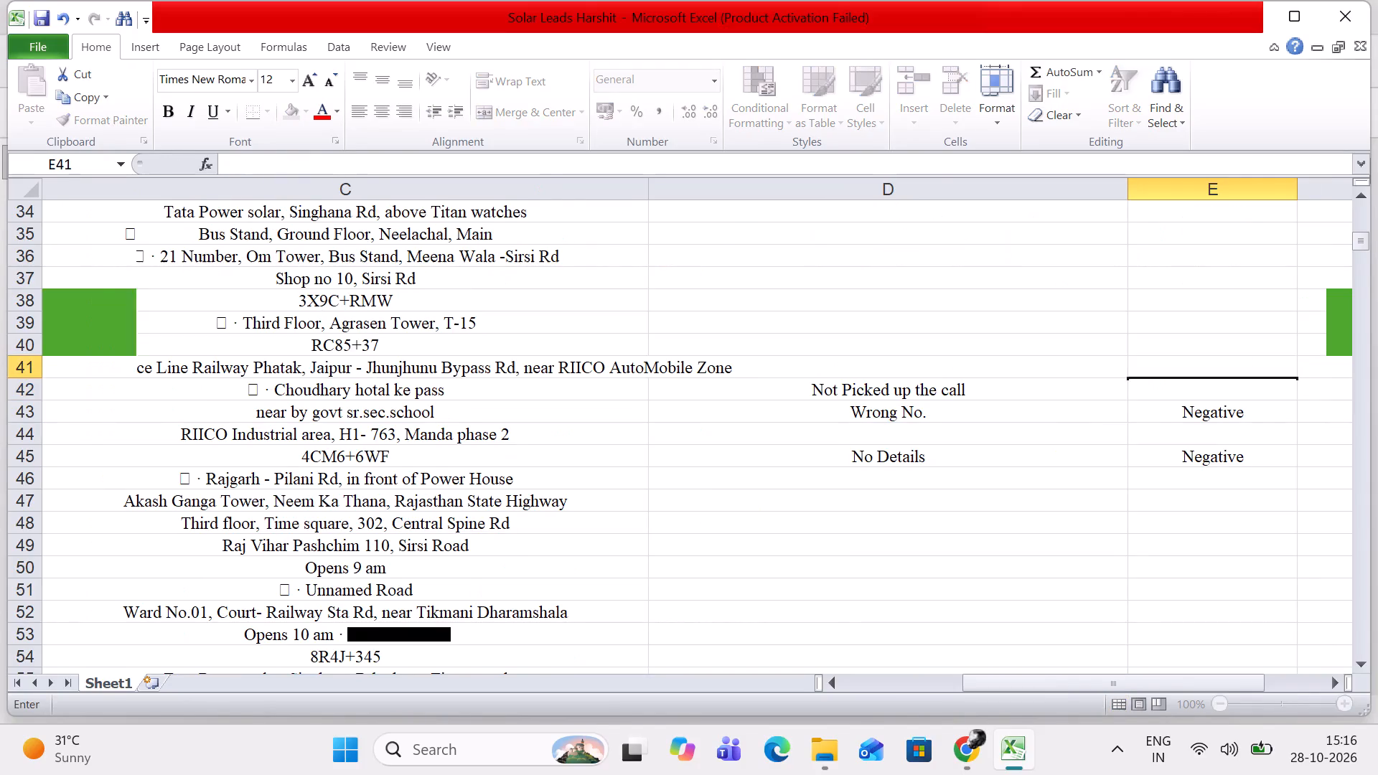
Change the RK Solar Technology lead's remark in row 42 to "No Requirement" and set its status to "Negative".
{"action": "key", "text": "Up"}
{"action": "key", "text": "Up"}
{"action": "key", "text": "Up"}
{"action": "key", "text": "Up"}
{"action": "key", "text": "Up"}
{"action": "key", "text": "Up"}
{"action": "key", "text": "Up"}
{"action": "key", "text": "Up"}
{"action": "key", "text": "Up"}
{"action": "key", "text": "Up"}
{"action": "key", "text": "Up"}
{"action": "key", "text": "Up"}
{"action": "key", "text": "Up"}
{"action": "key", "text": "Up"}
{"action": "key", "text": "Up"}
{"action": "key", "text": "Up"}
{"action": "key", "text": "Up"}
{"action": "key", "text": "Up"}
{"action": "key", "text": "Up"}
{"action": "key", "text": "Up"}
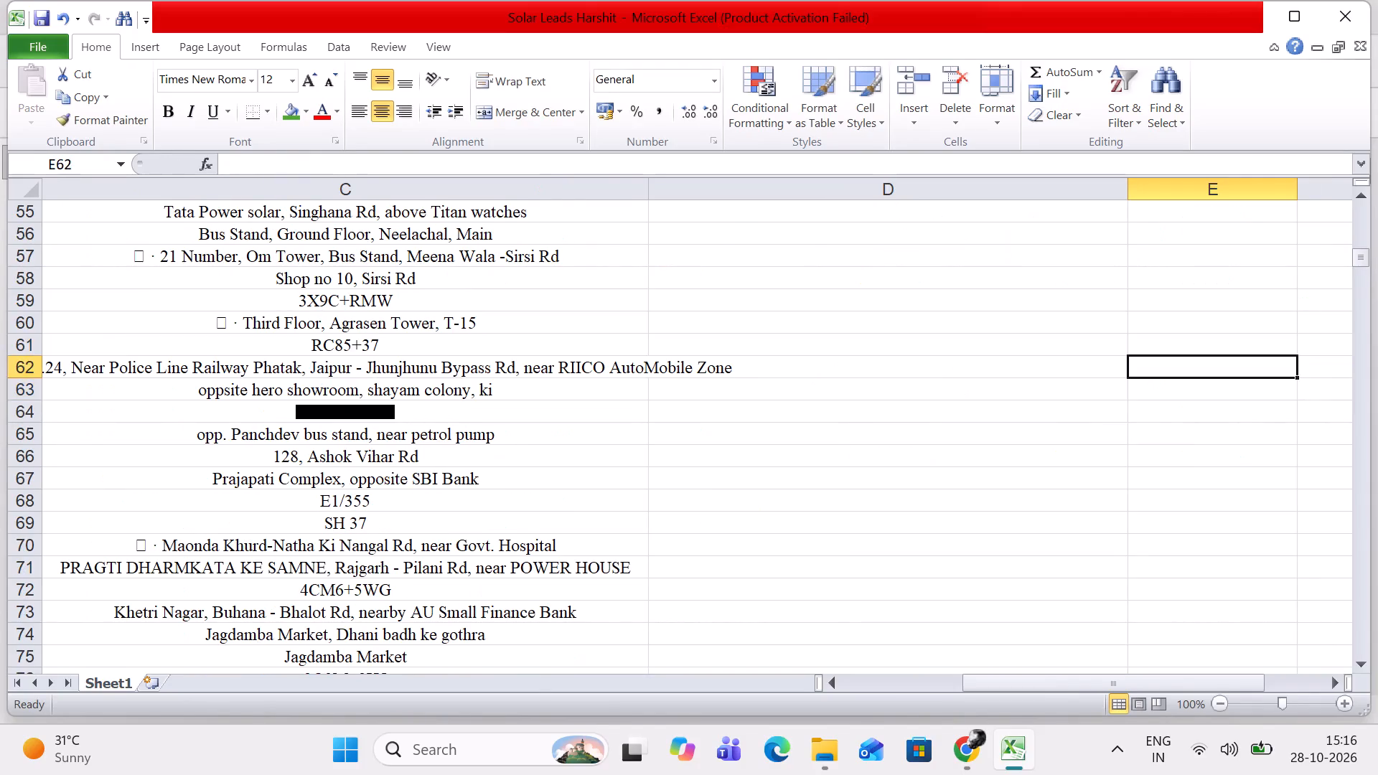
{"action": "key", "text": "Down"}
{"action": "key", "text": "Down"}
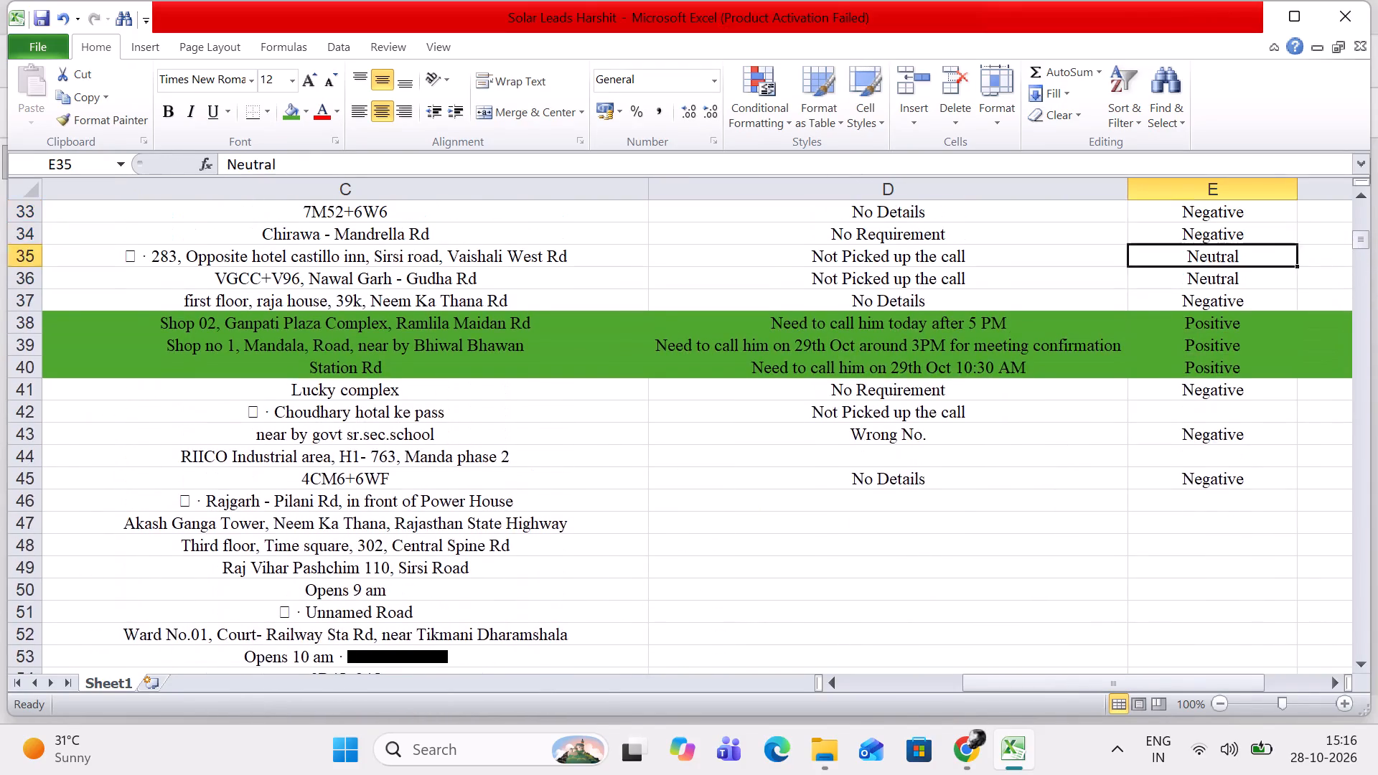
{"action": "key", "text": "Down"}
{"action": "key", "text": "Down"}
{"action": "key", "text": "Down"}
{"action": "key", "text": "Down"}
{"action": "key", "text": "Down"}
{"action": "key", "text": "Down"}
{"action": "key", "text": "Down"}
{"action": "key", "text": "Left"}
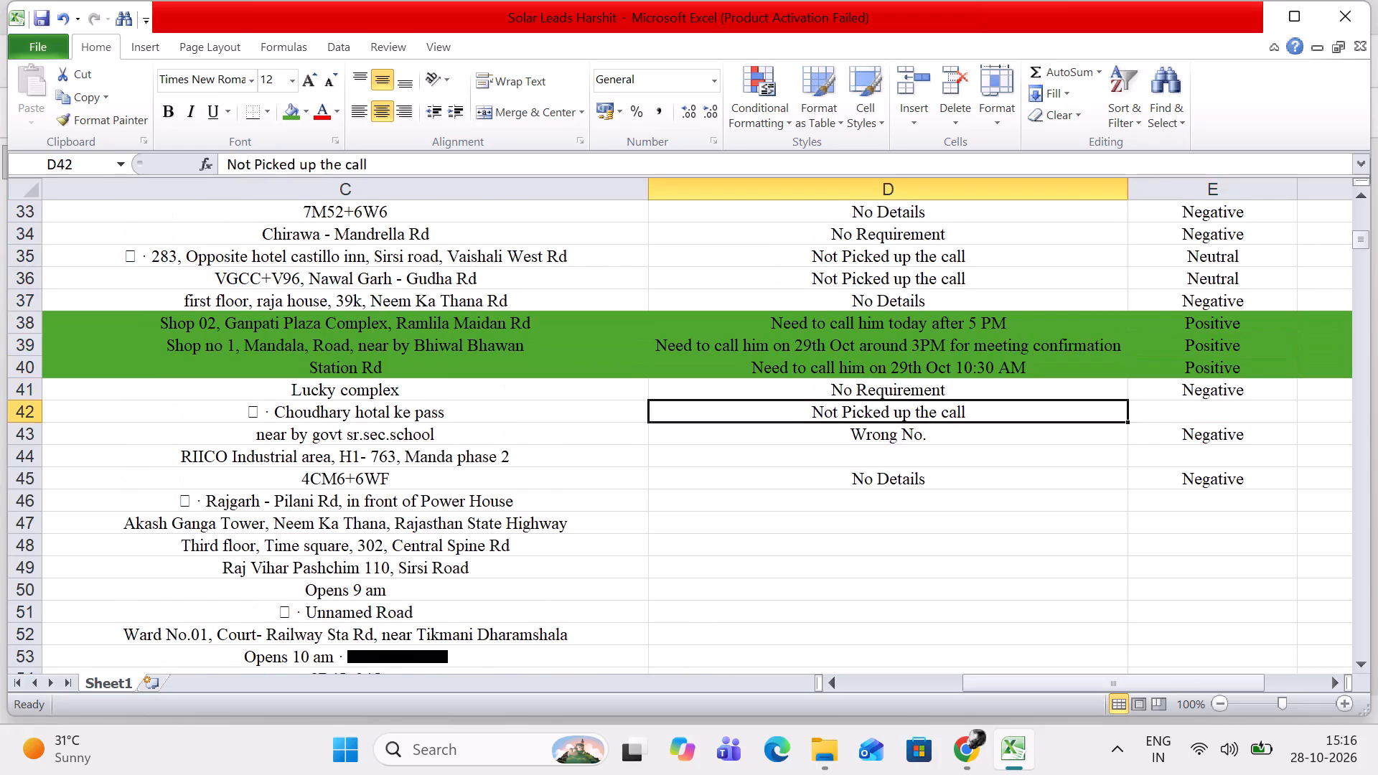
{"action": "key", "text": "Left"}
{"action": "key", "text": "Left"}
{"action": "key", "text": "Left"}
{"action": "key", "text": "Left"}
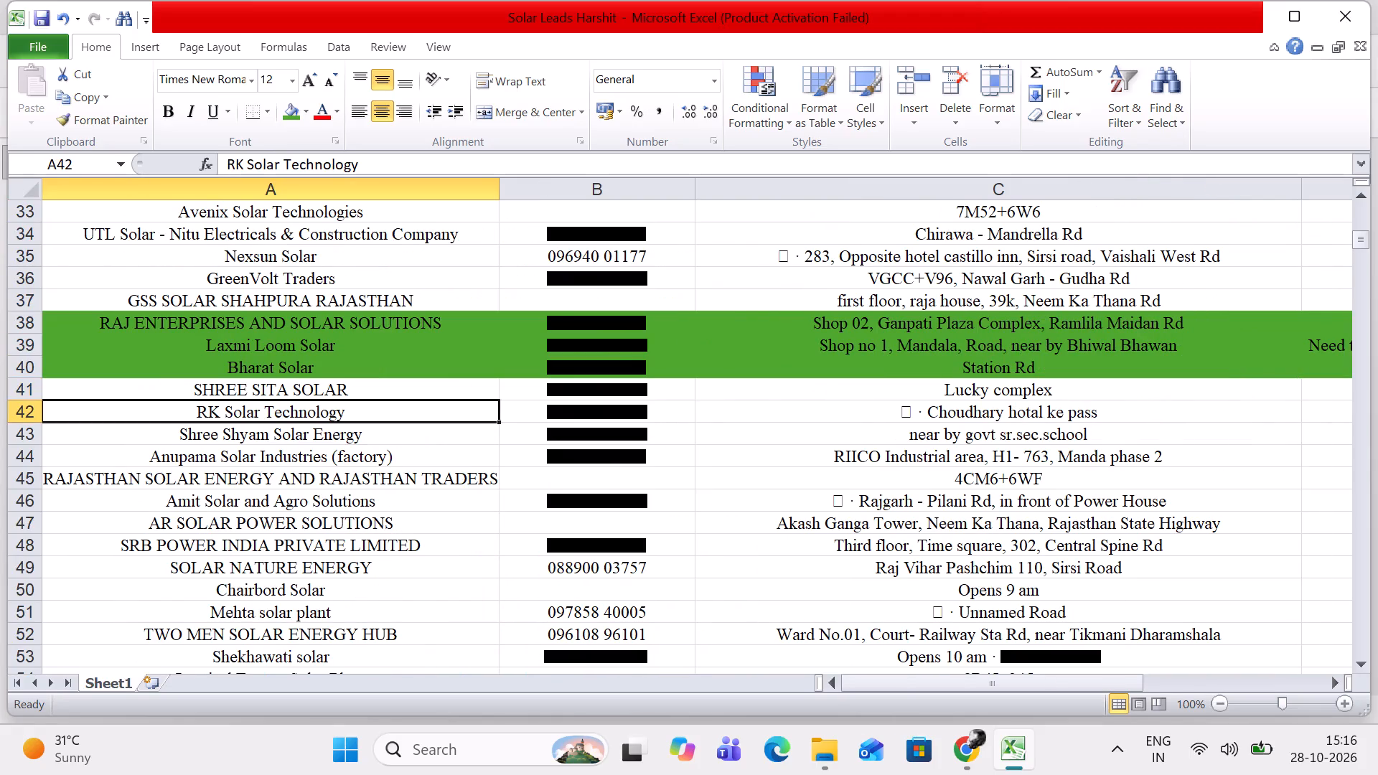
{"action": "key", "text": "Right"}
{"action": "key", "text": "Right"}
{"action": "key", "text": "Right"}
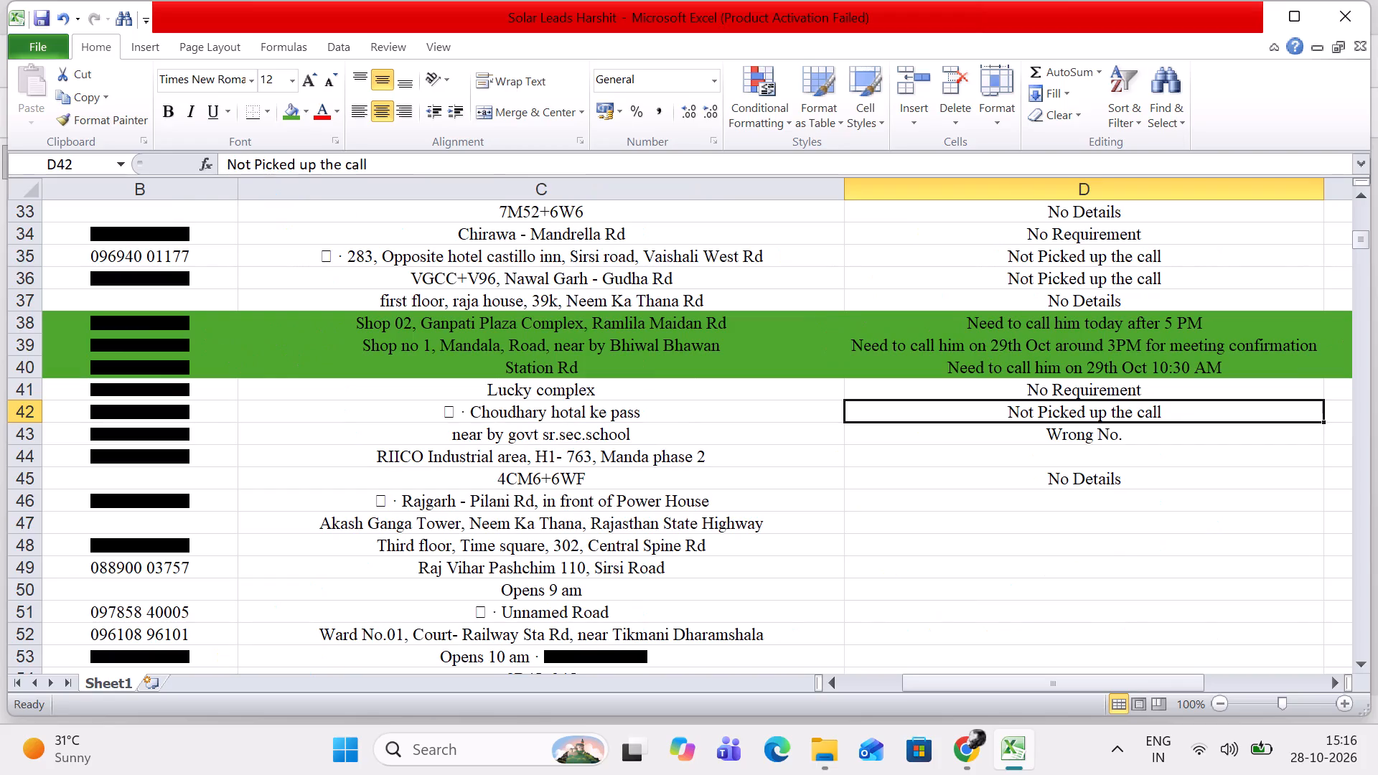
{"action": "type", "text": "No R"}
{"action": "key", "text": "Return"}
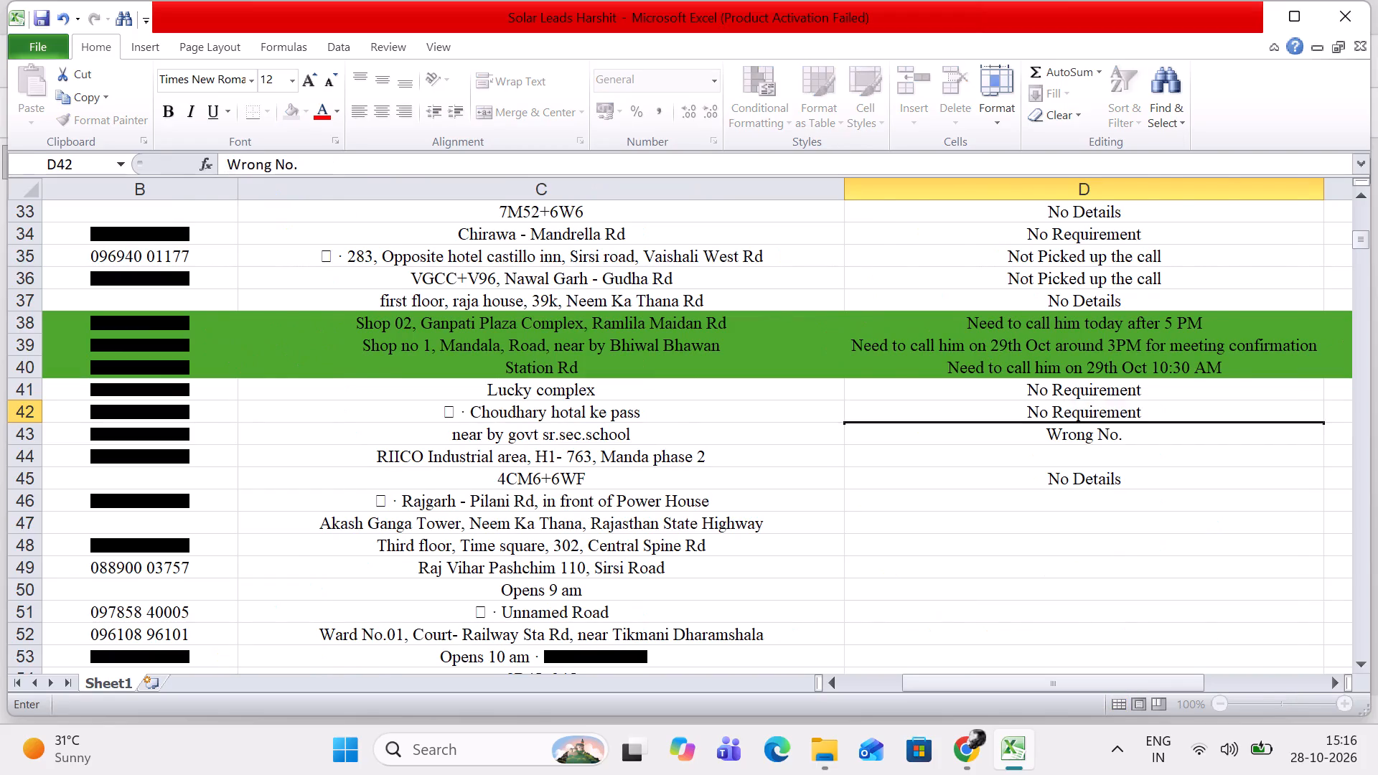
{"action": "key", "text": "Right"}
{"action": "key", "text": "Up"}
{"action": "type", "text": "Neg"}
{"action": "type", "text": "at"}
{"action": "key", "text": "Return"}
Save and close the Solar Leads Harshit workbook, and close the Downloads folder window.
{"action": "key", "text": "Down"}
{"action": "key", "text": "Down"}
{"action": "key", "text": "Left"}
{"action": "key", "text": "Left"}
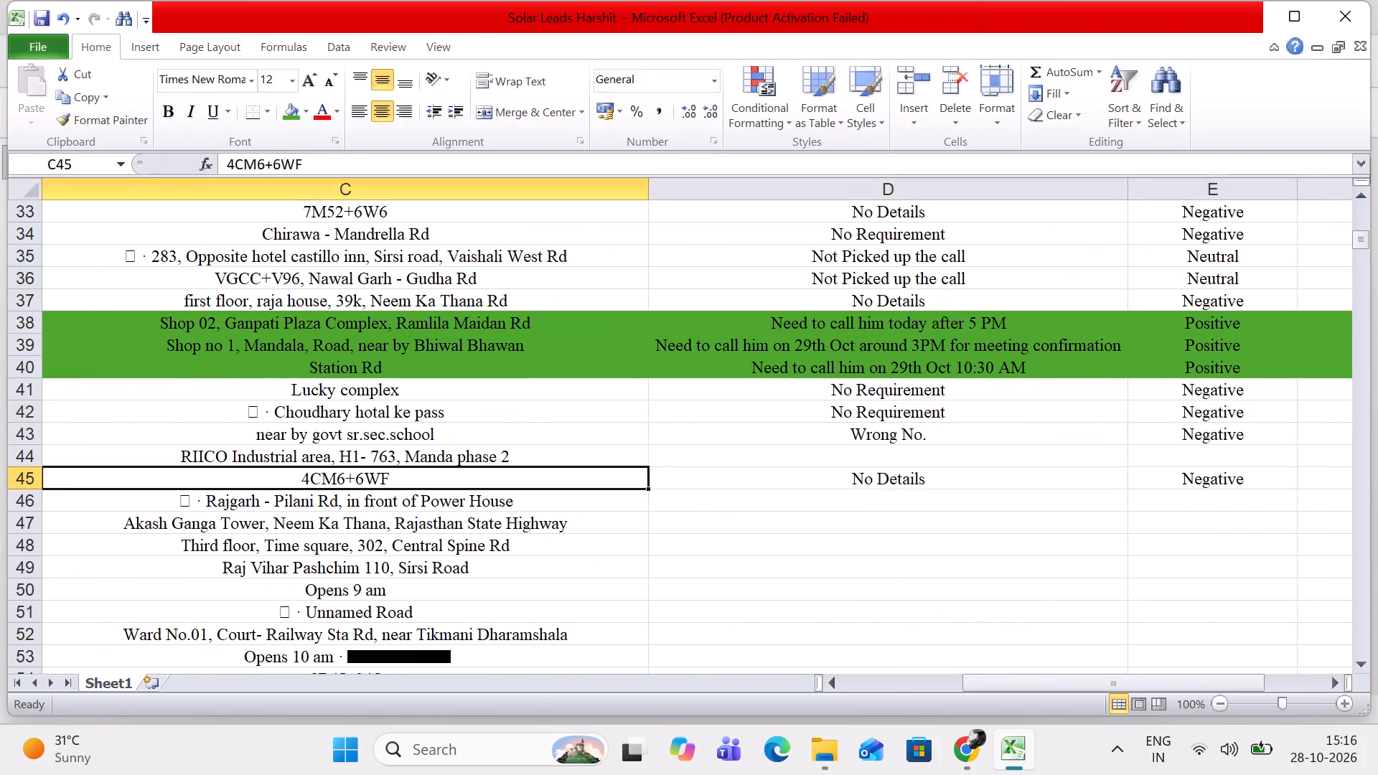
{"action": "key", "text": "Left"}
{"action": "key", "text": "Left"}
{"action": "key", "text": "Left"}
{"action": "key", "text": "Left"}
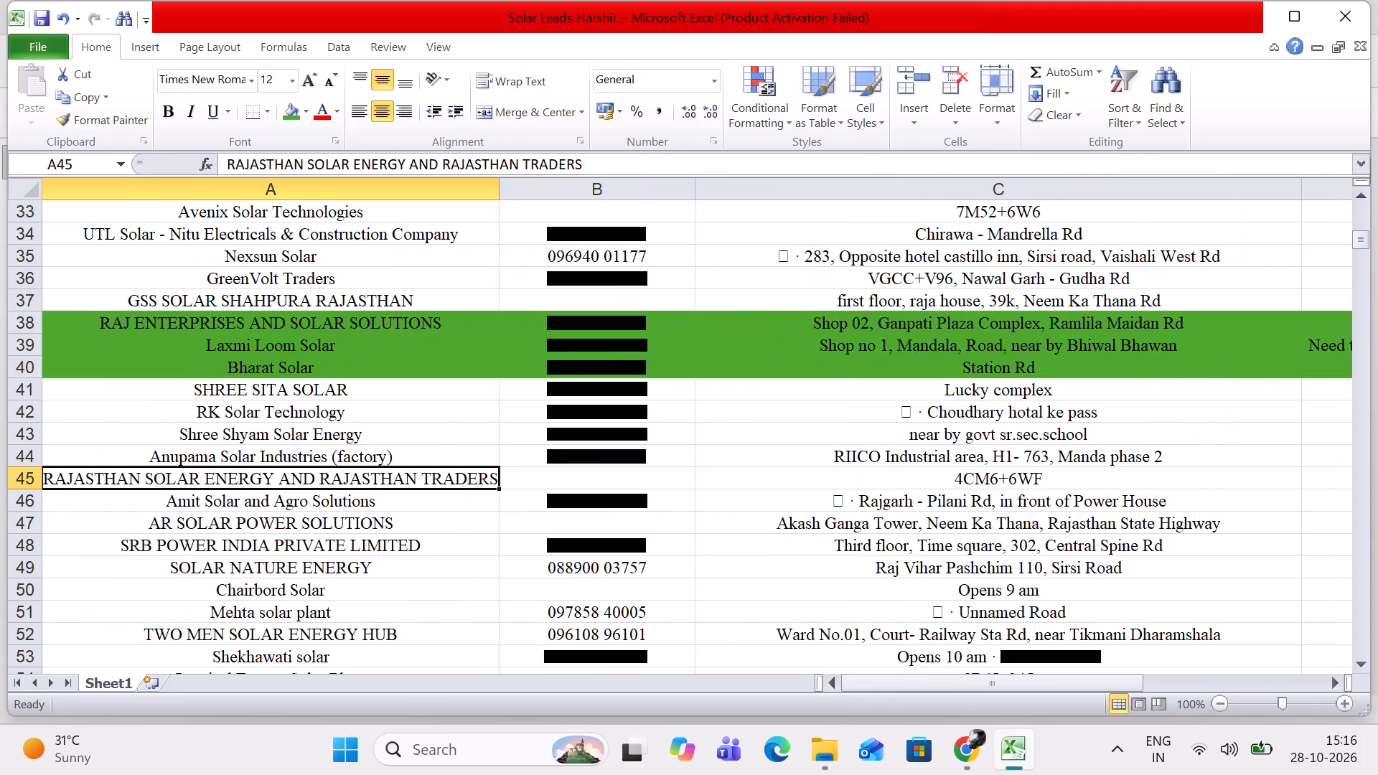
{"action": "key", "text": "ctrl+s"}
{"action": "left_click", "coordinate": [1346, 15]}
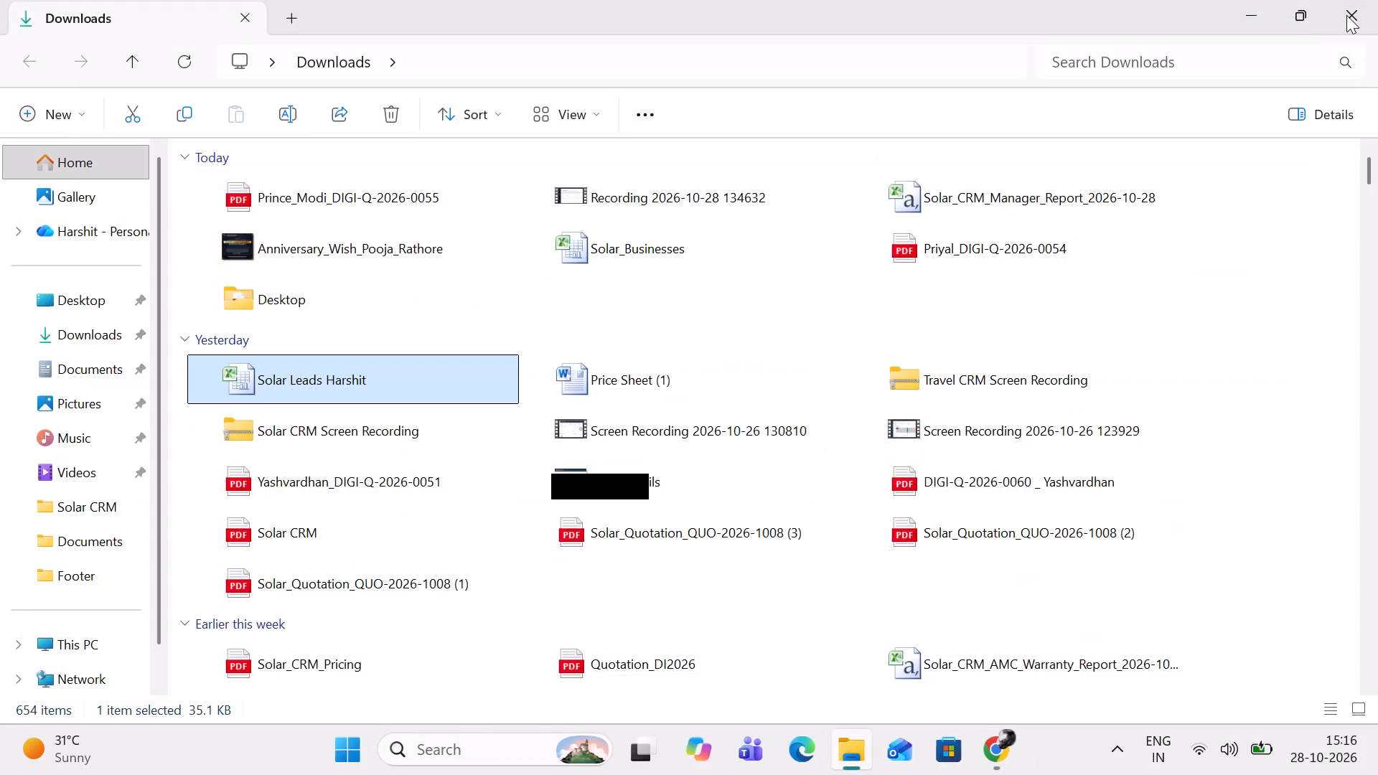
{"action": "left_click", "coordinate": [1350, 25]}
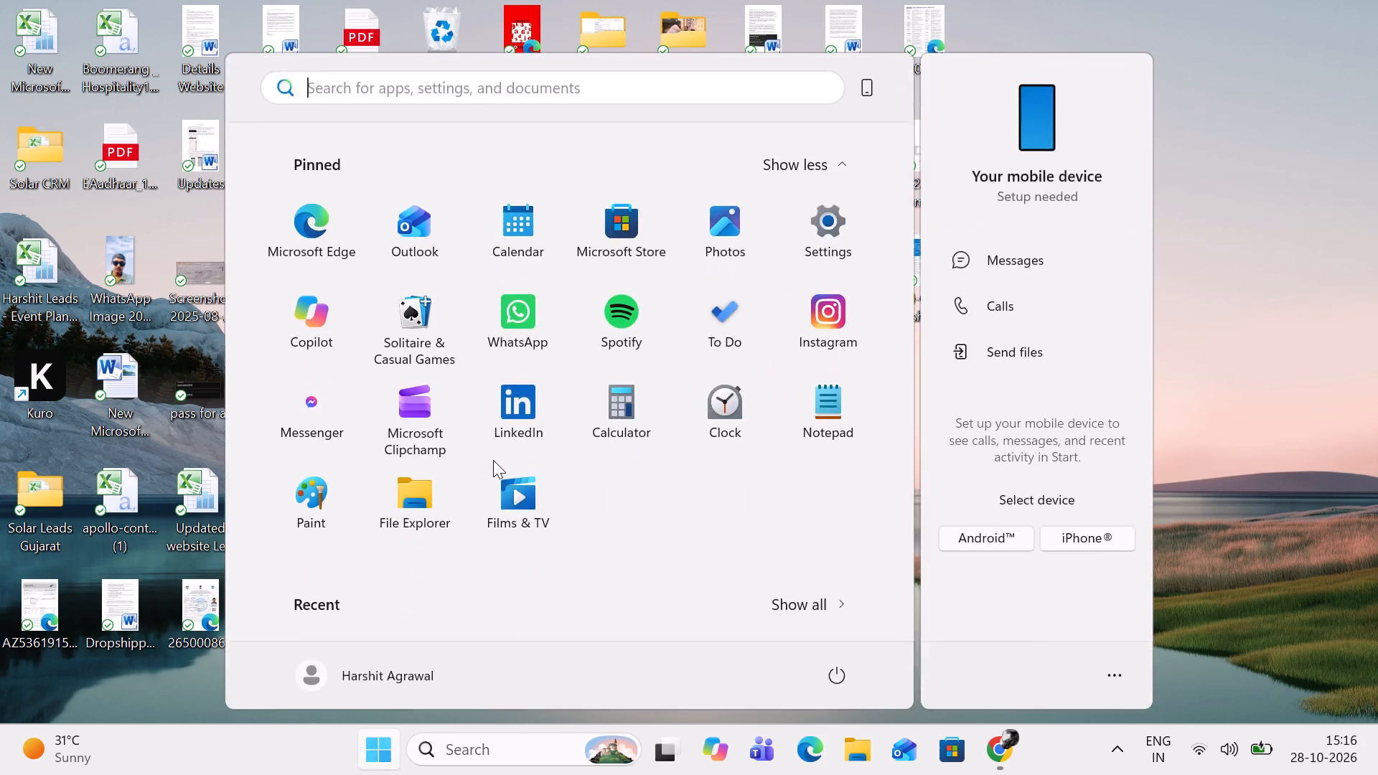
Open the Solar_Businesses workbook from the Downloads folder, dismiss the activation wizard and enable editing.
{"action": "type", "text": "dow"}
{"action": "key", "text": "Return"}
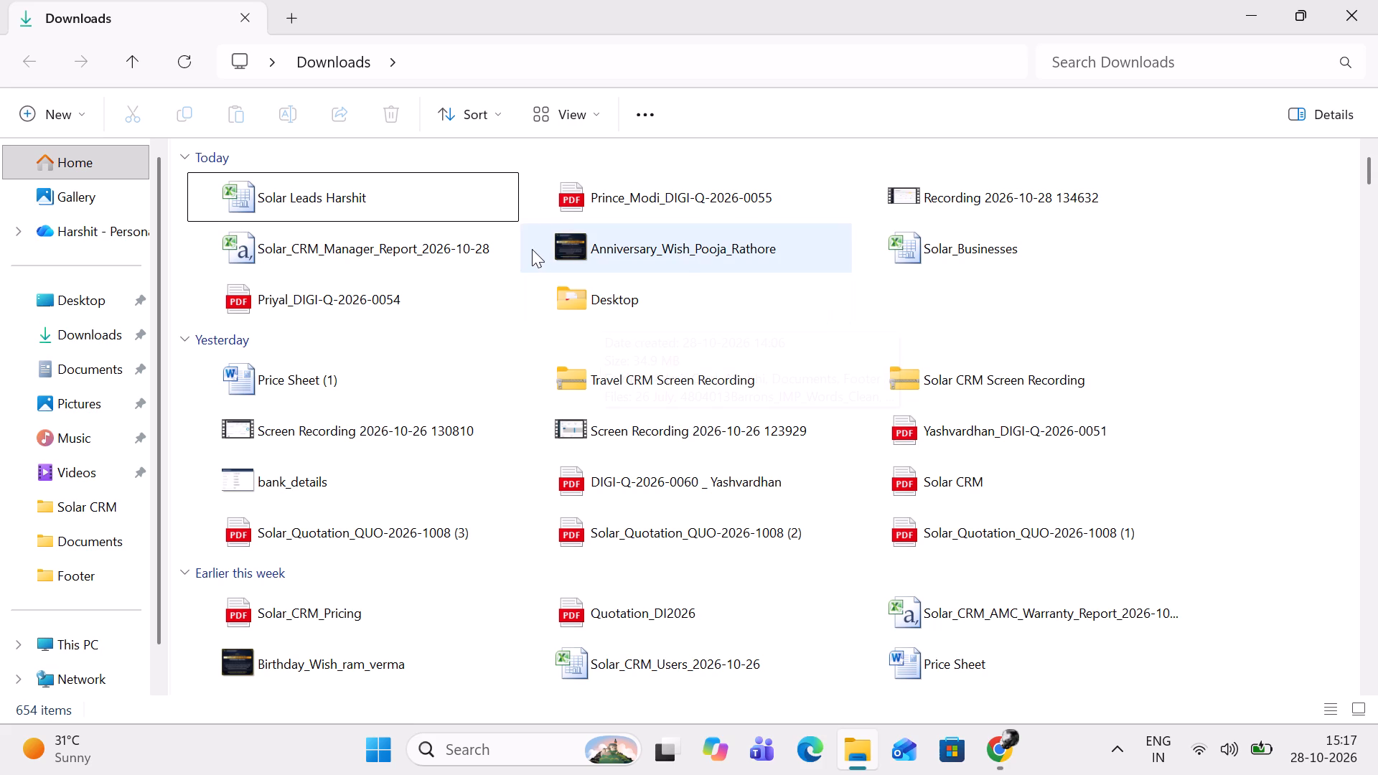
{"action": "double_click", "coordinate": [907, 263]}
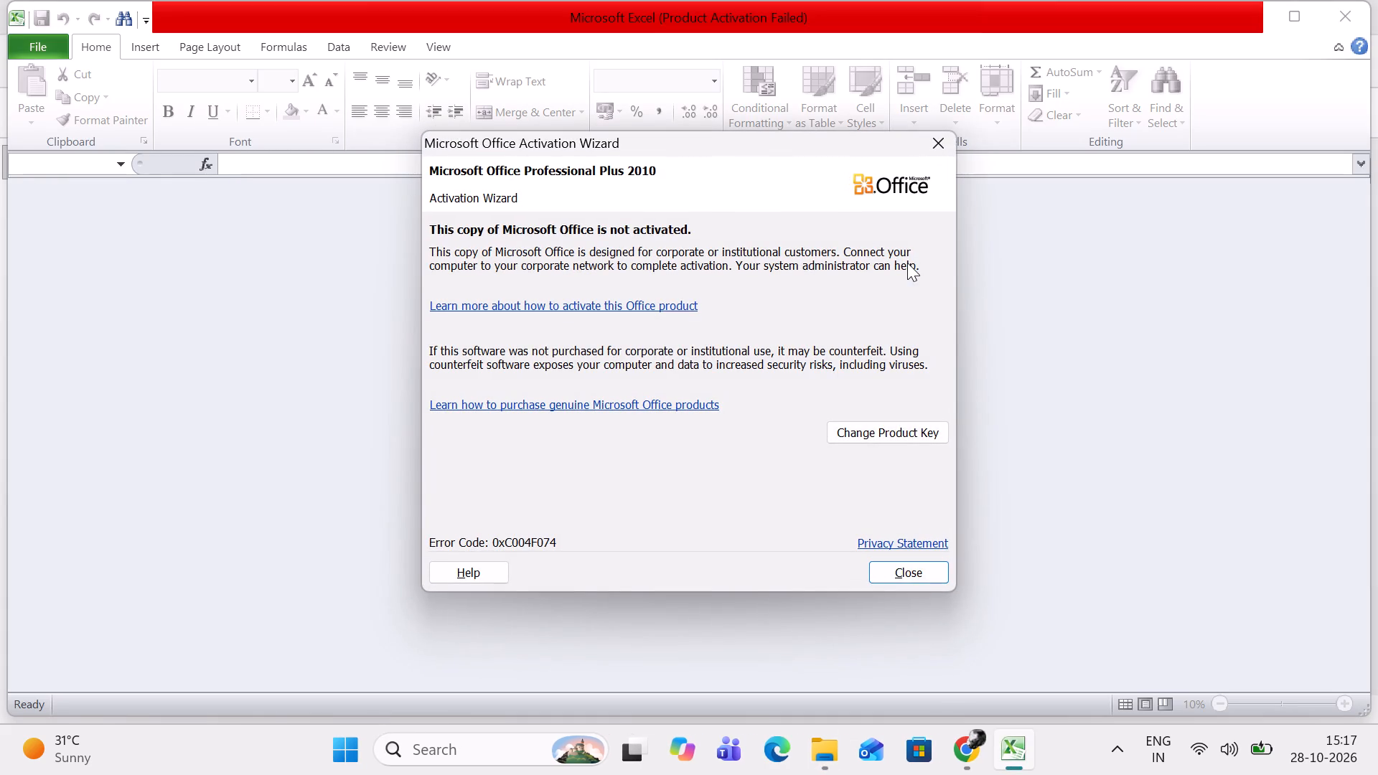
{"action": "left_click", "coordinate": [899, 581]}
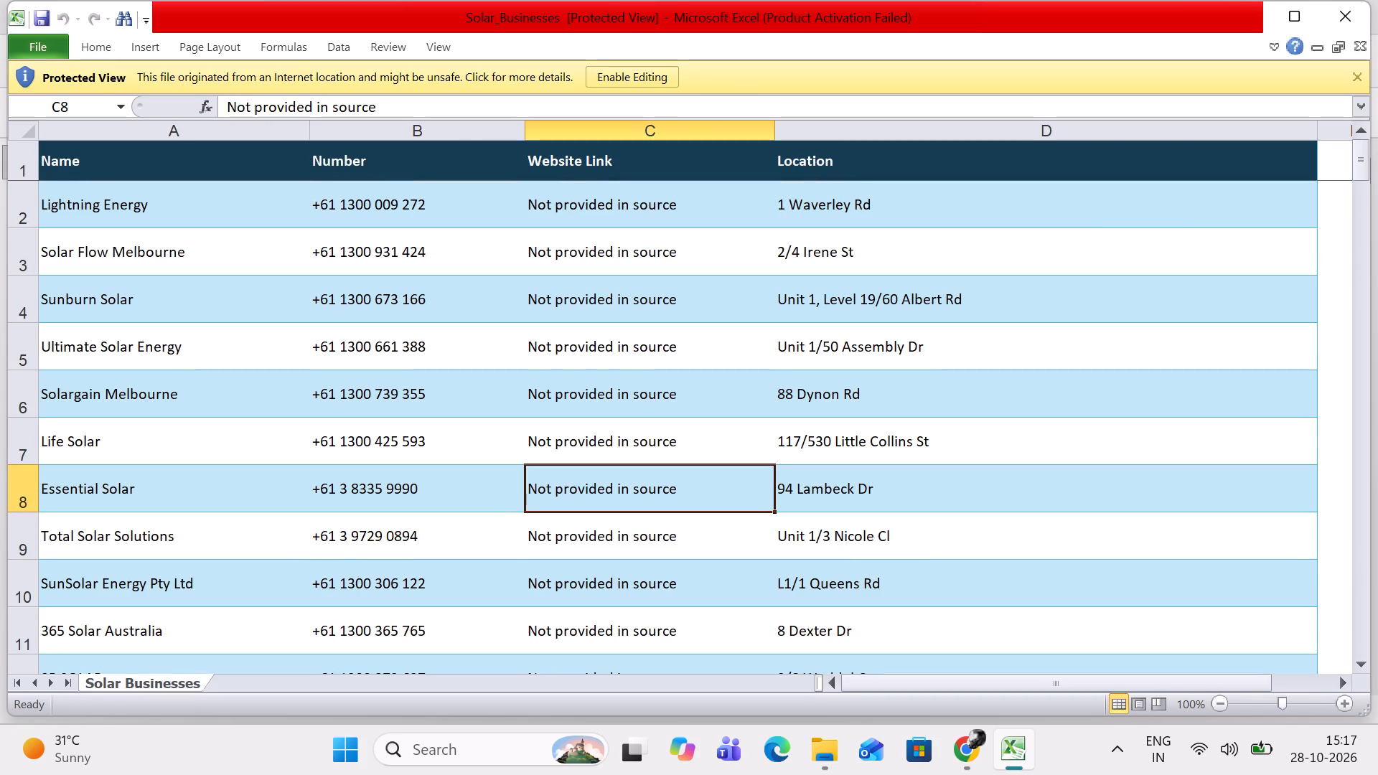
{"action": "left_click", "coordinate": [637, 63]}
{"action": "left_click", "coordinate": [638, 76]}
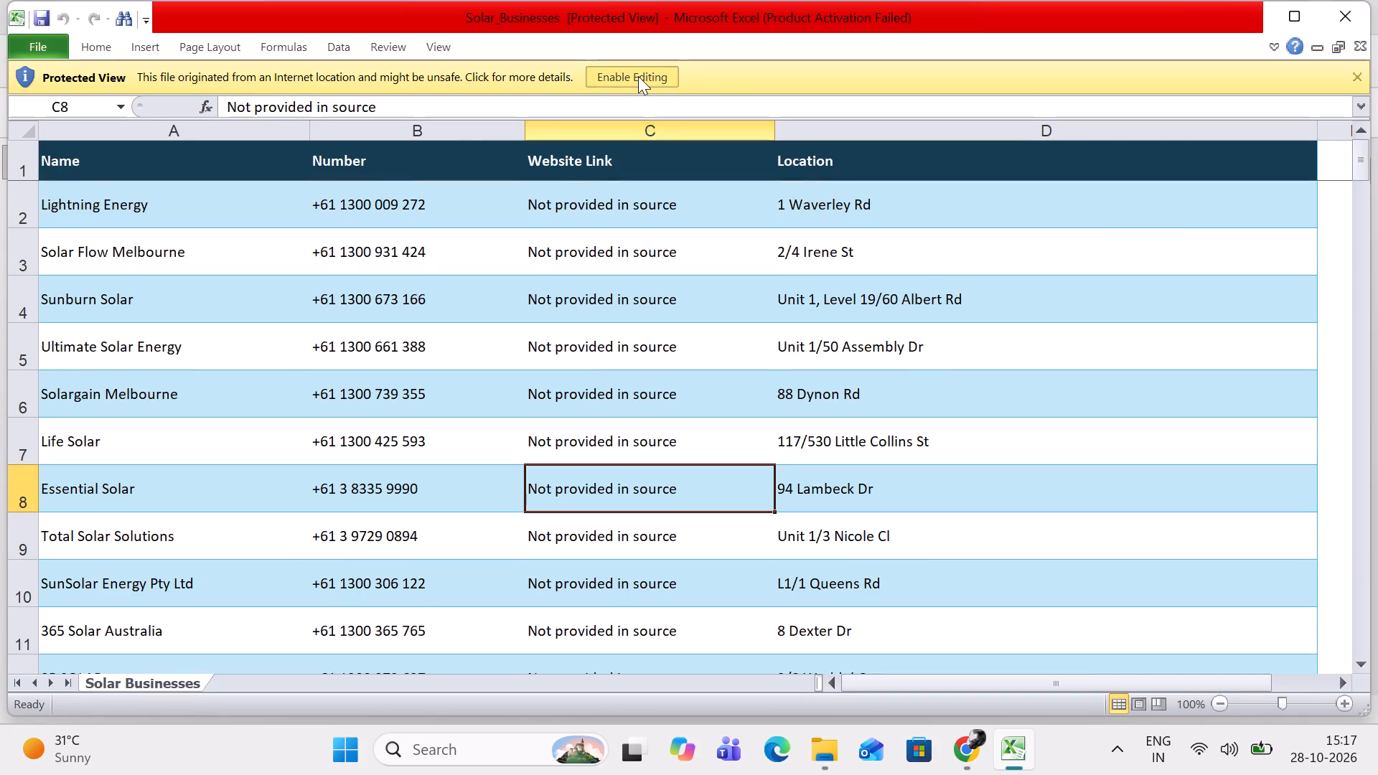
Apply All Borders to the entire Solar Businesses sheet.
{"action": "scroll", "coordinate": [462, 329], "scroll_direction": "down", "scroll_amount": 1}
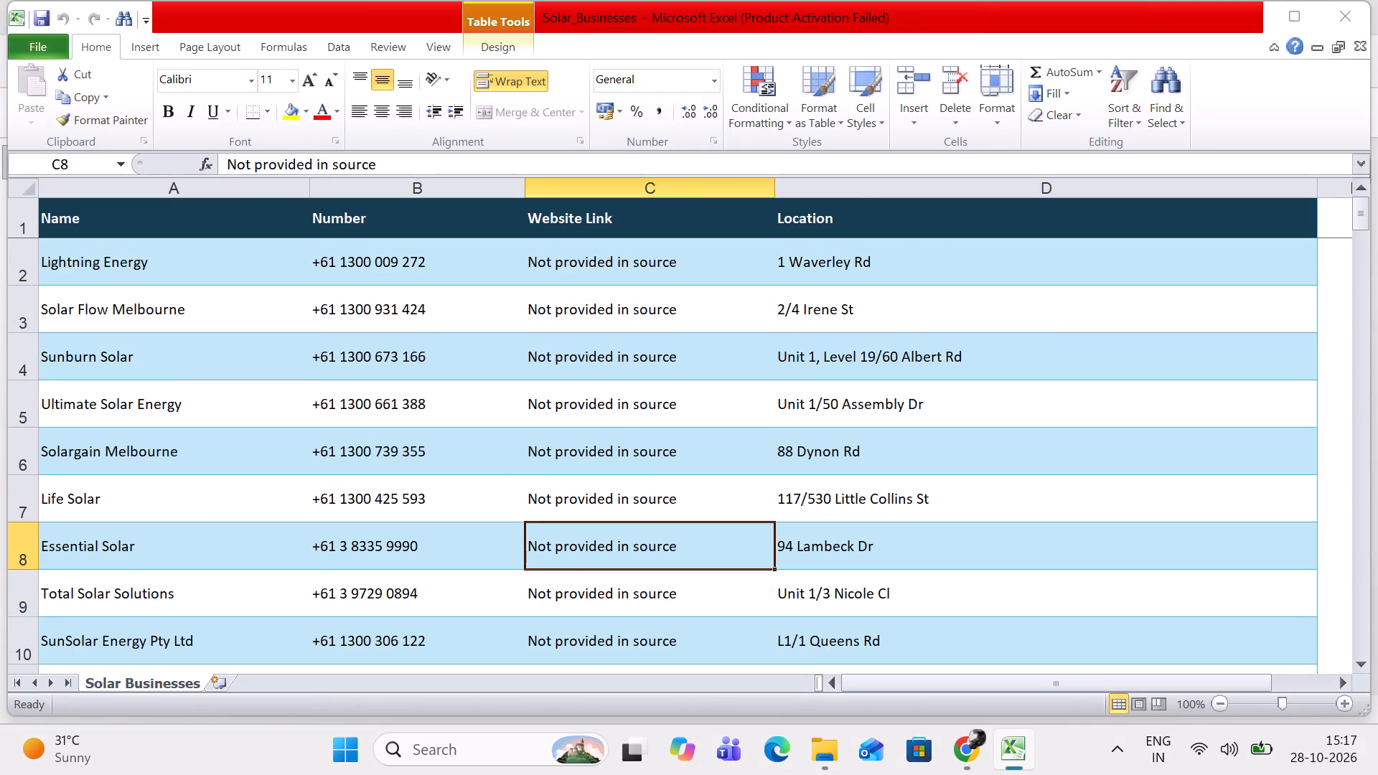
{"action": "scroll", "coordinate": [462, 329], "scroll_direction": "down", "scroll_amount": 1}
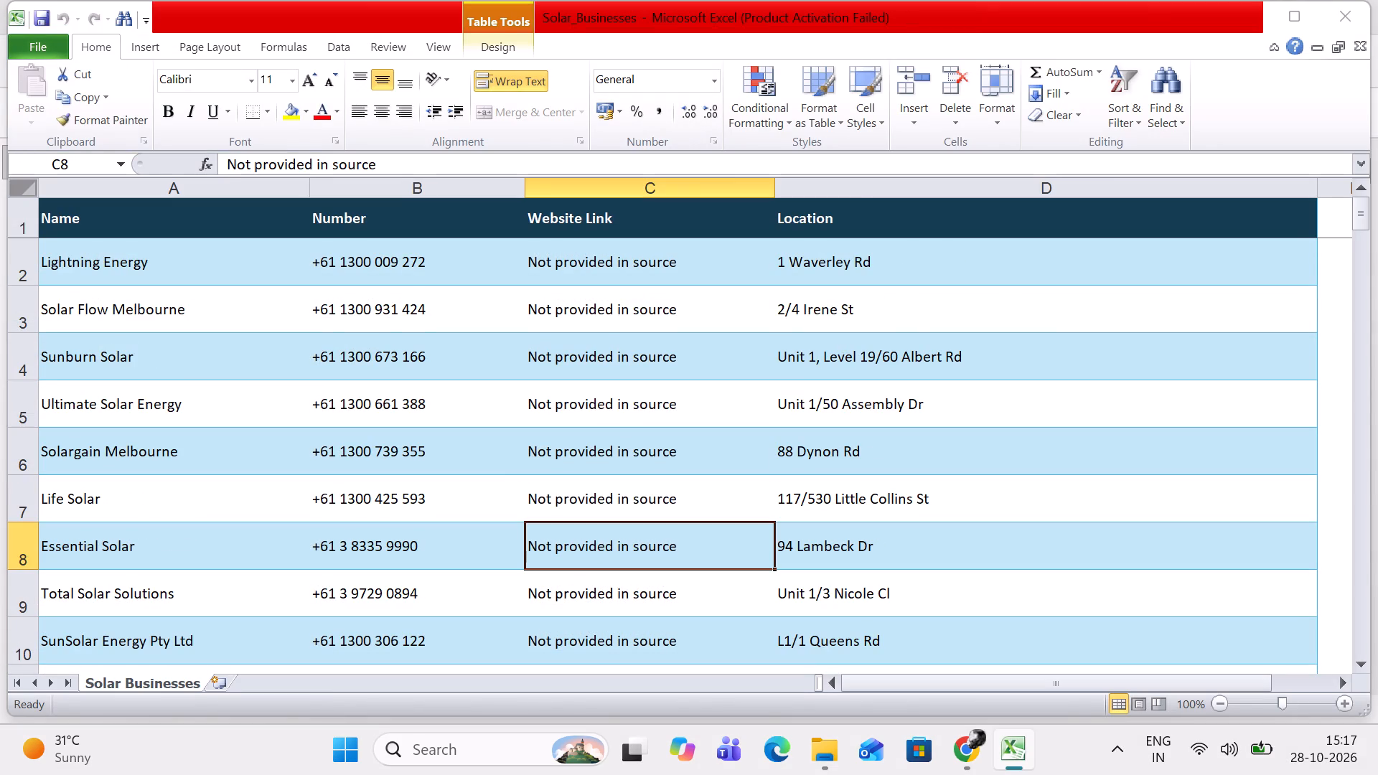
{"action": "left_click", "coordinate": [12, 188]}
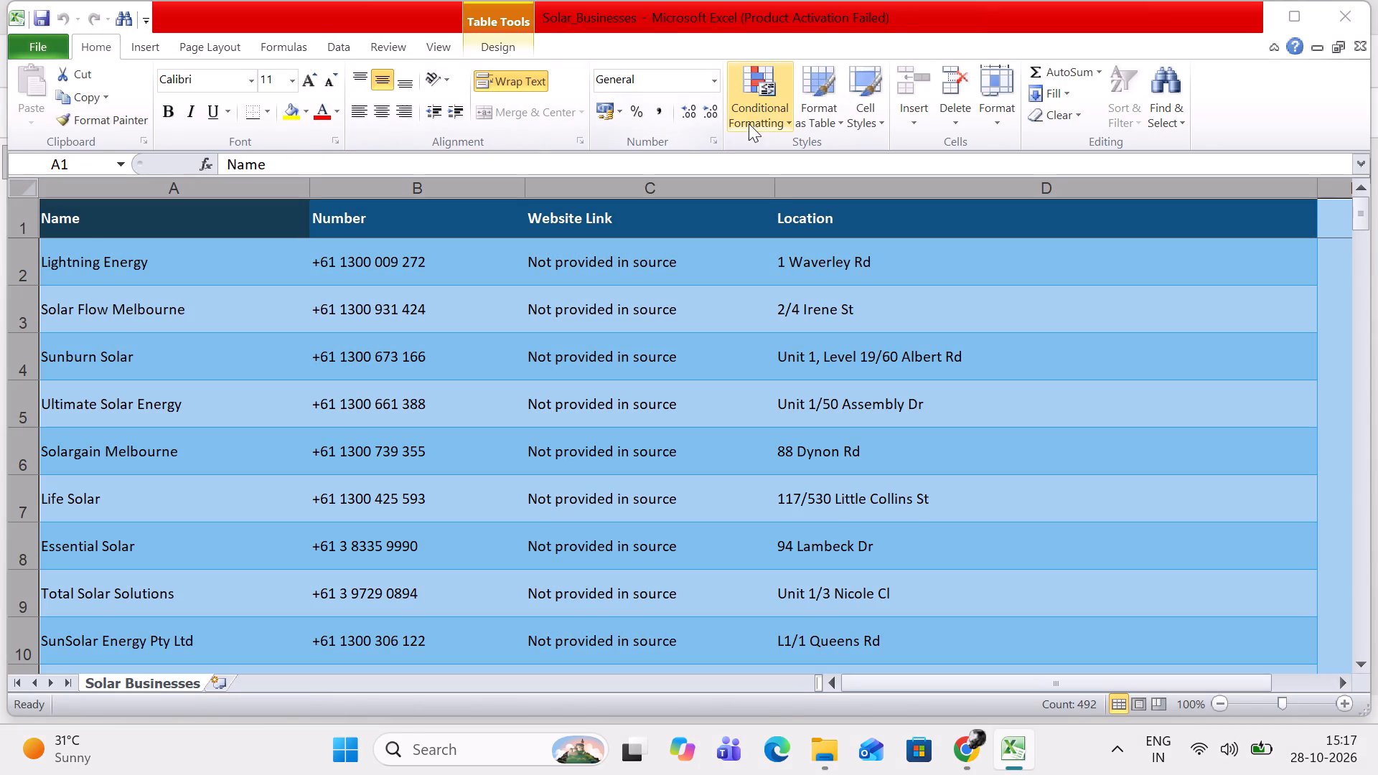
{"action": "left_click", "coordinate": [271, 113]}
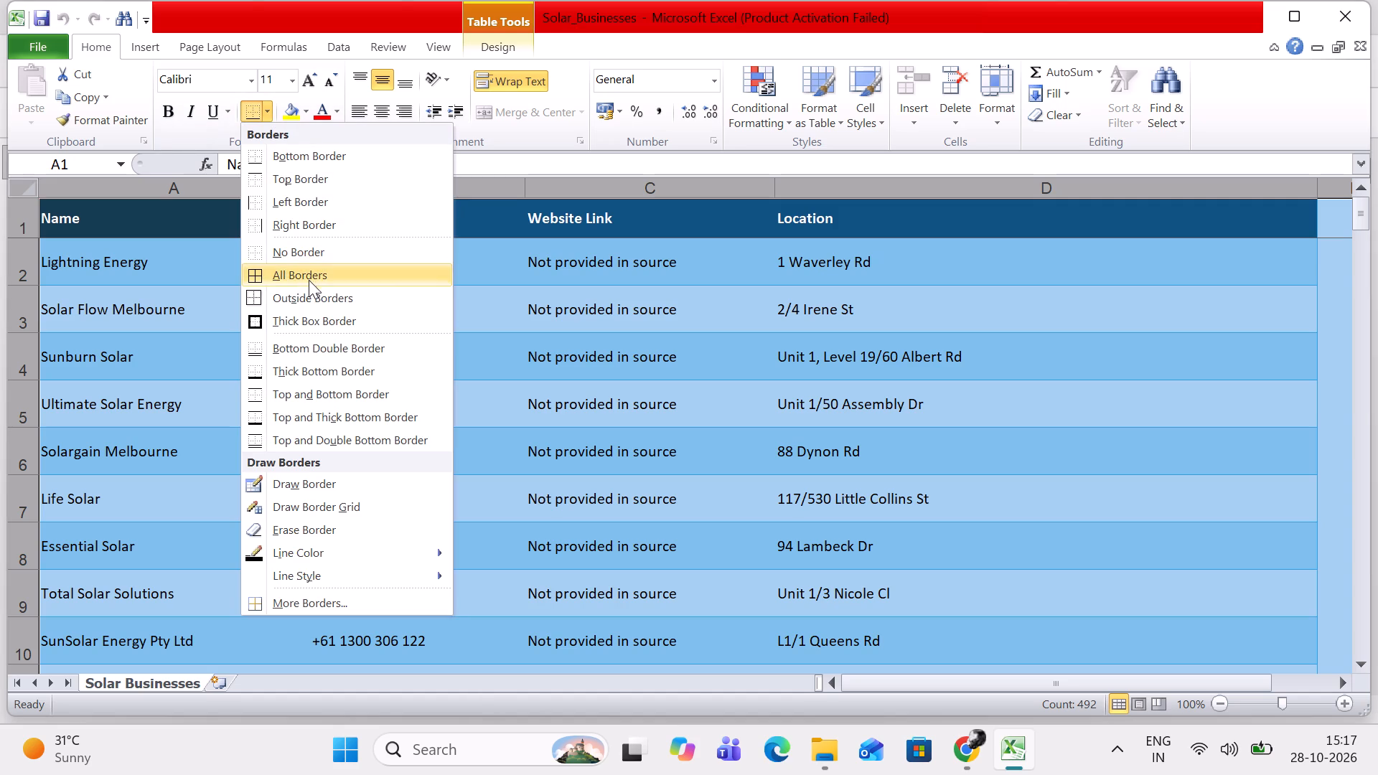
{"action": "left_click", "coordinate": [326, 281]}
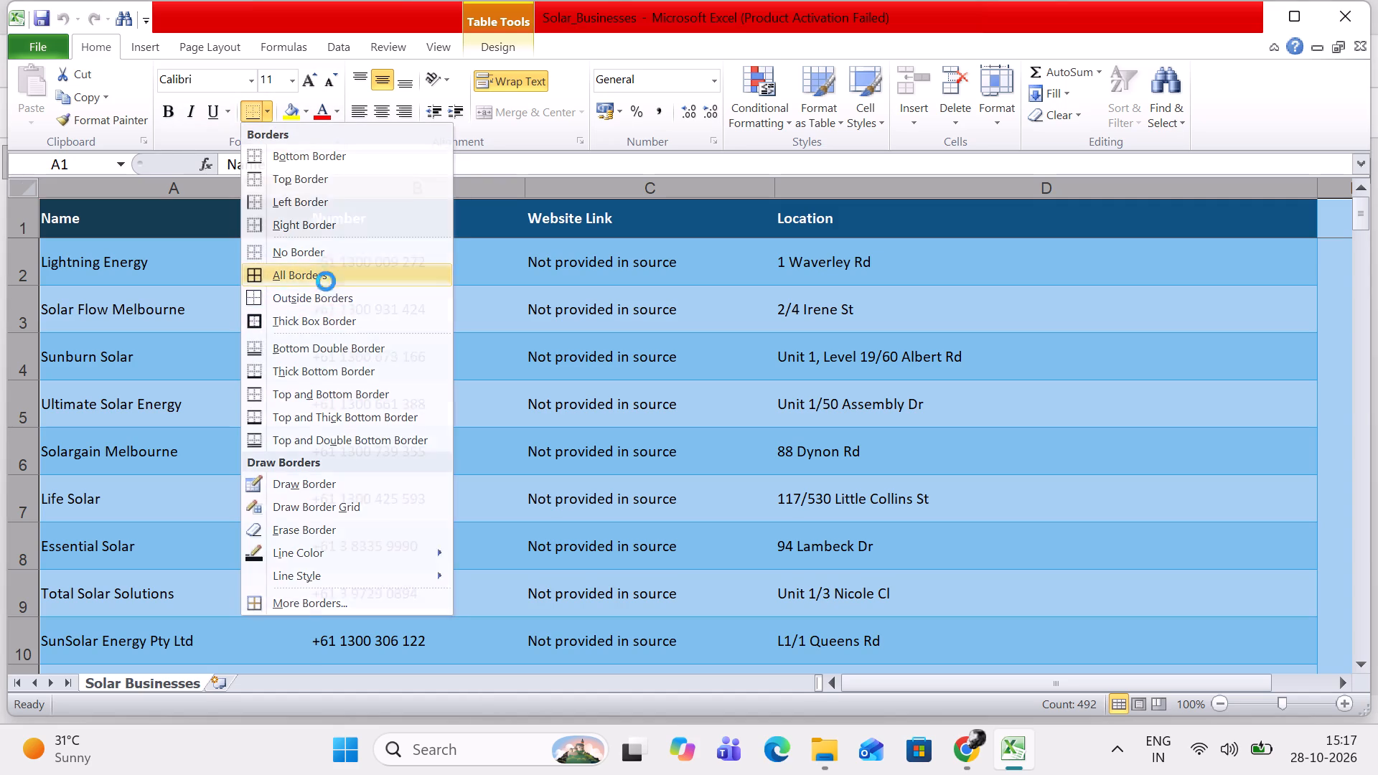
{"action": "left_click", "coordinate": [326, 281]}
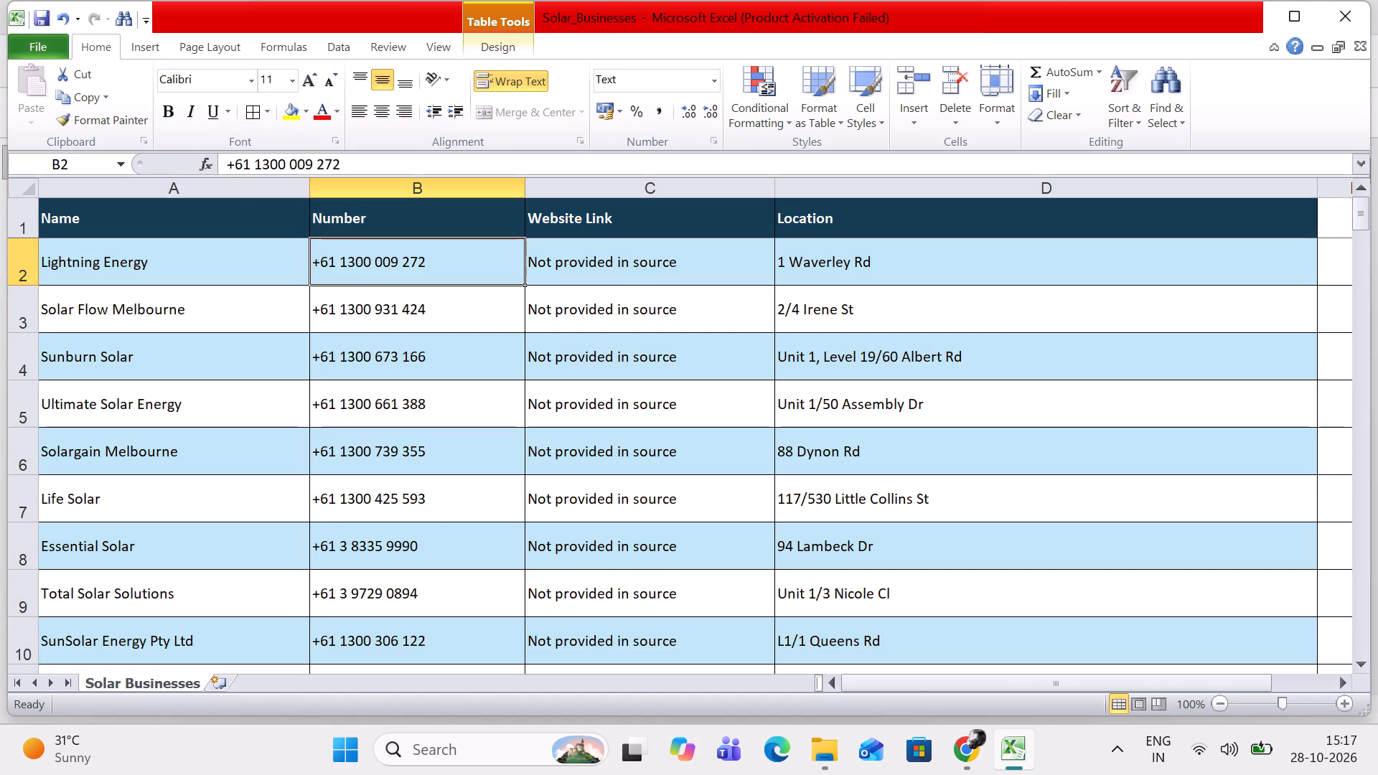
Go to the Location cell of the Lightning Energy row.
{"action": "left_click", "coordinate": [282, 274]}
{"action": "key", "text": "Right"}
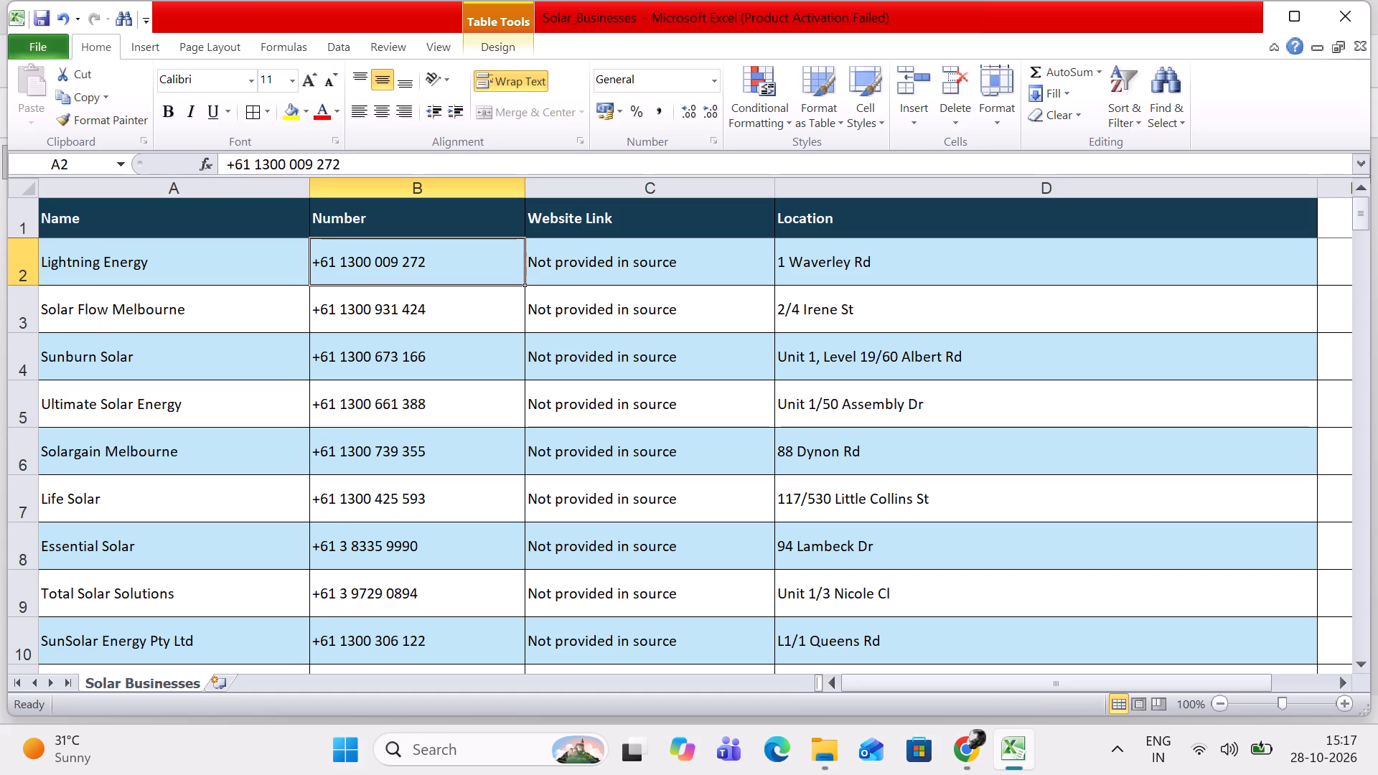
{"action": "key", "text": "Right"}
{"action": "key", "text": "Right"}
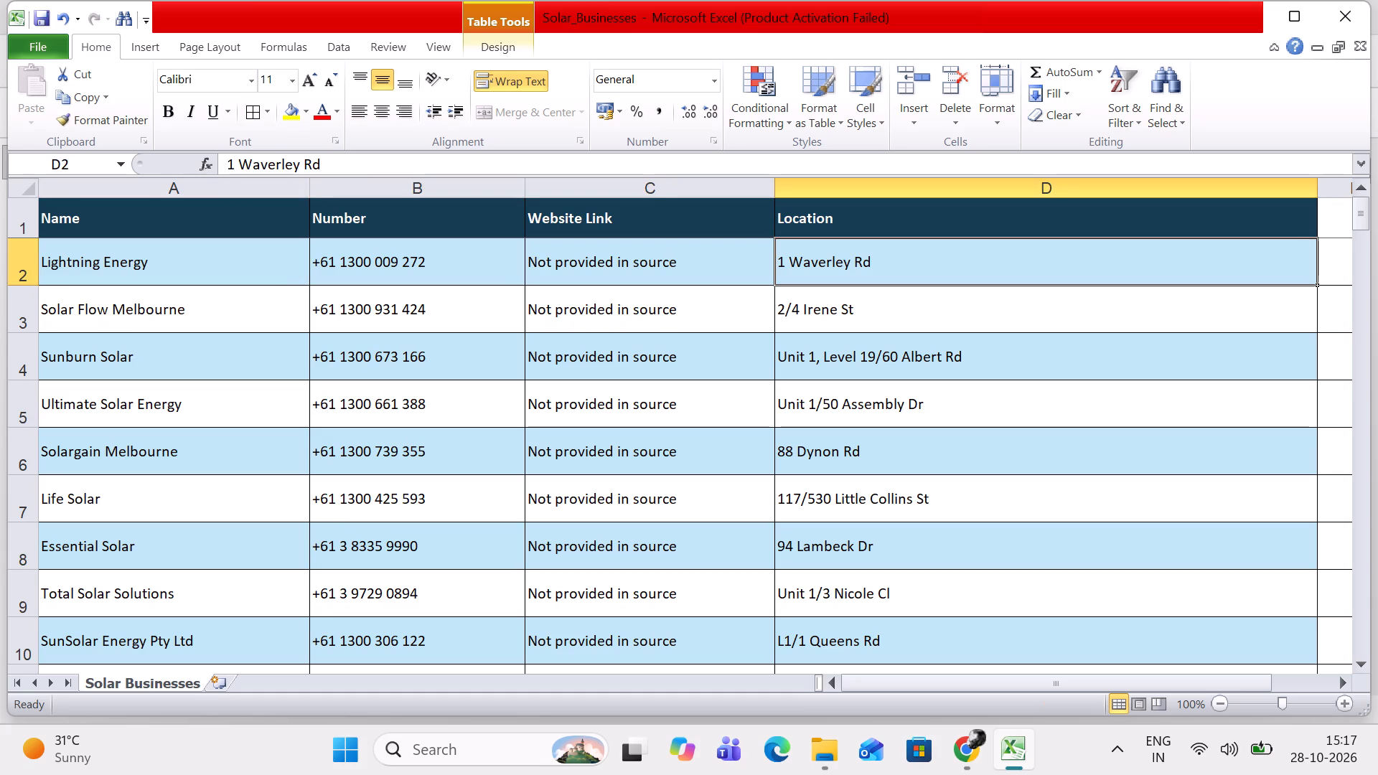